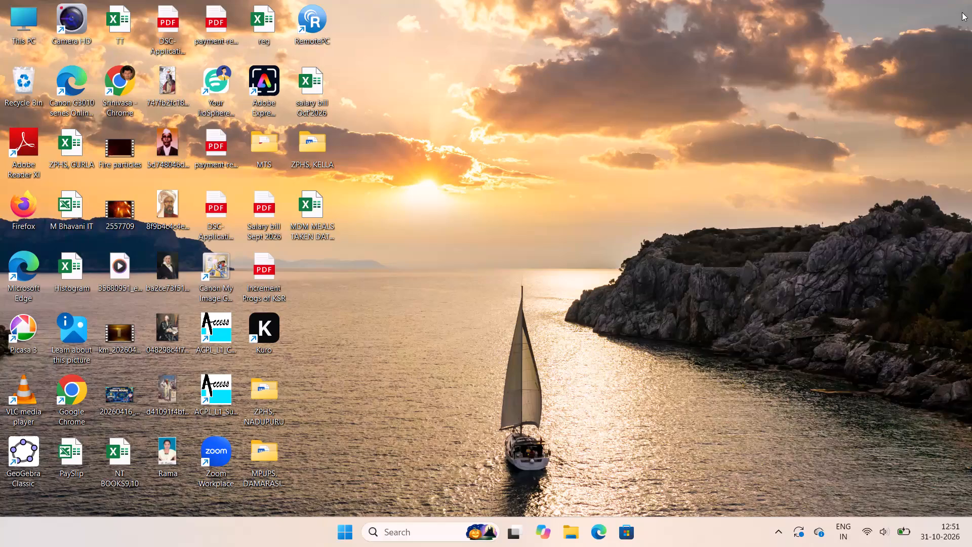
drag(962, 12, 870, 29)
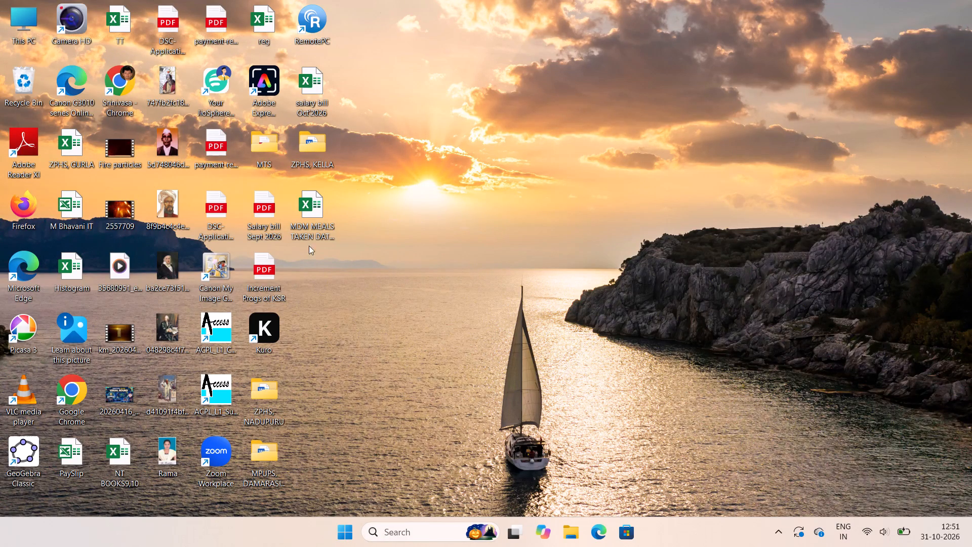
Open the Excel workbook whose name begins with "MDM MEALS TAKEN" from the desktop.
double_click(307, 208)
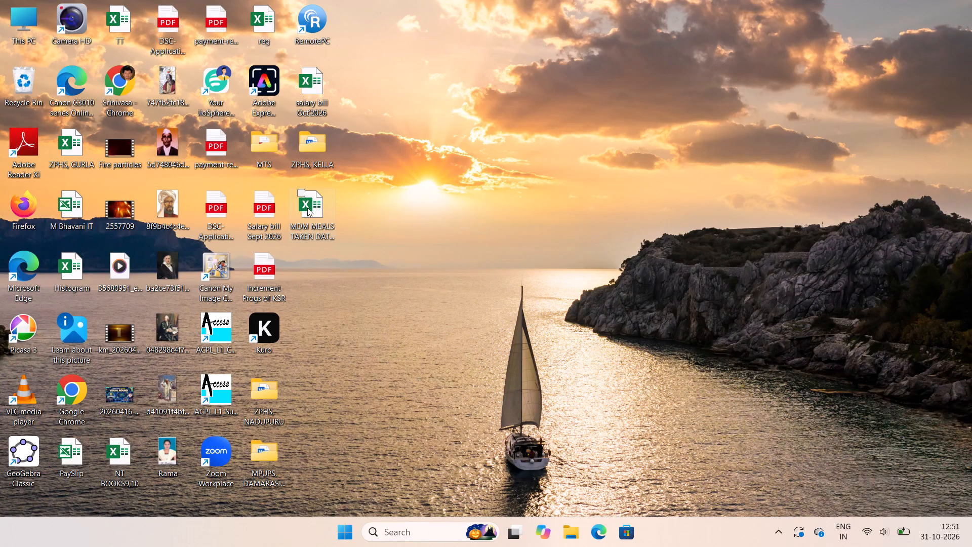
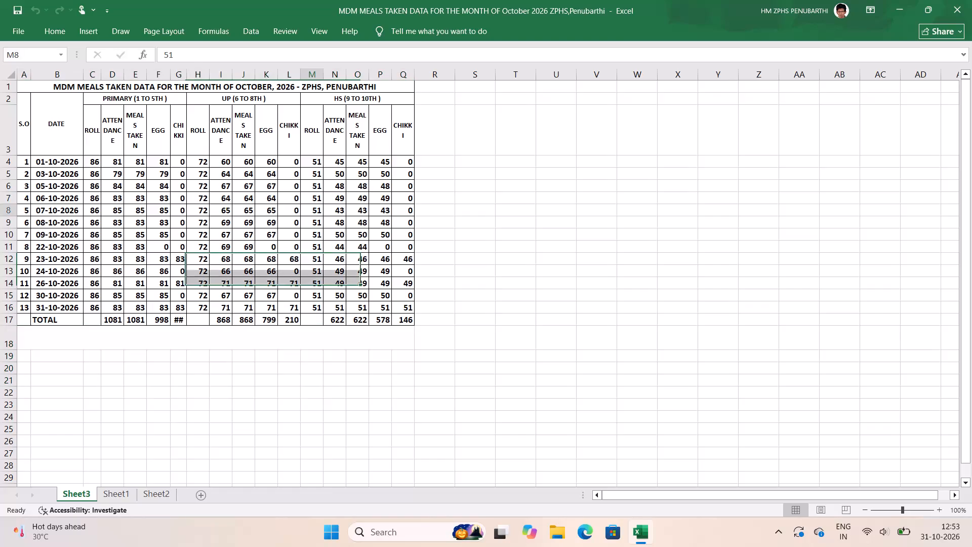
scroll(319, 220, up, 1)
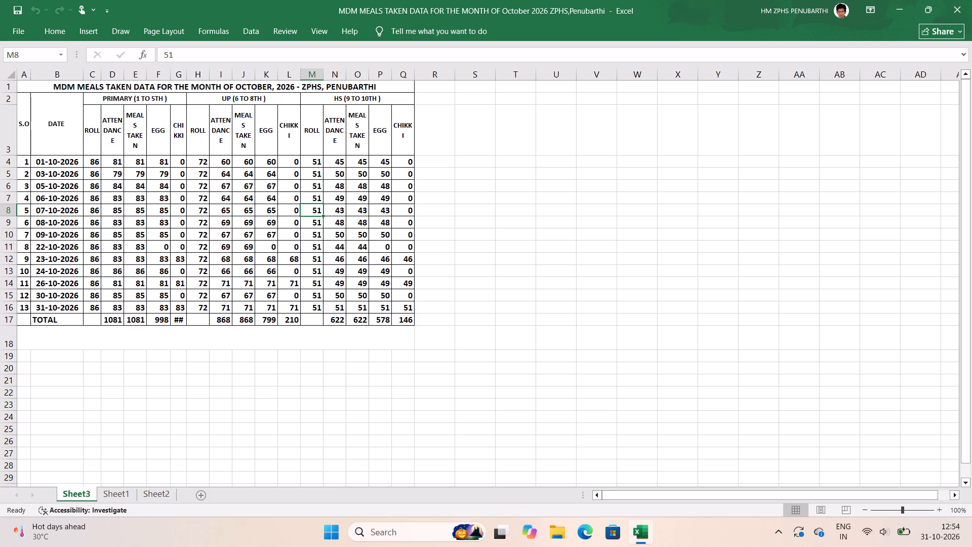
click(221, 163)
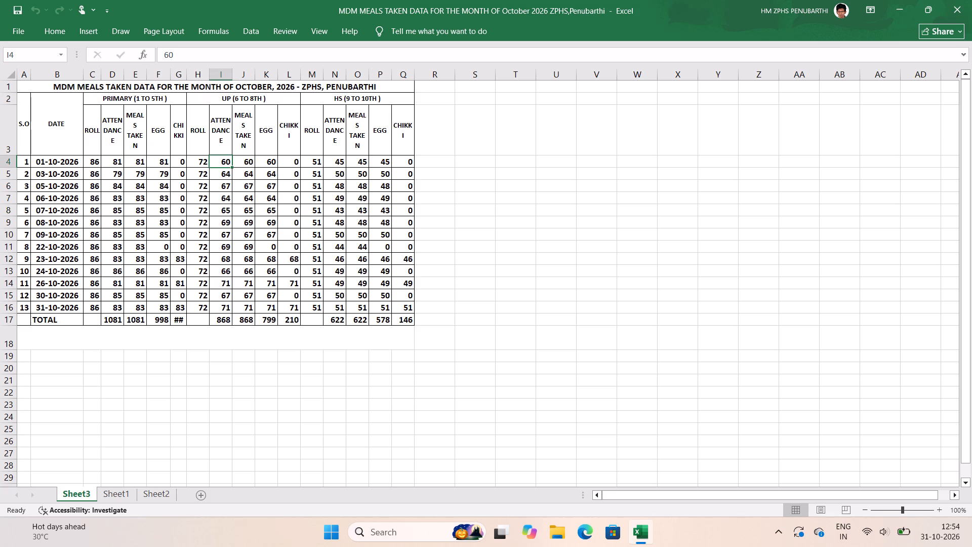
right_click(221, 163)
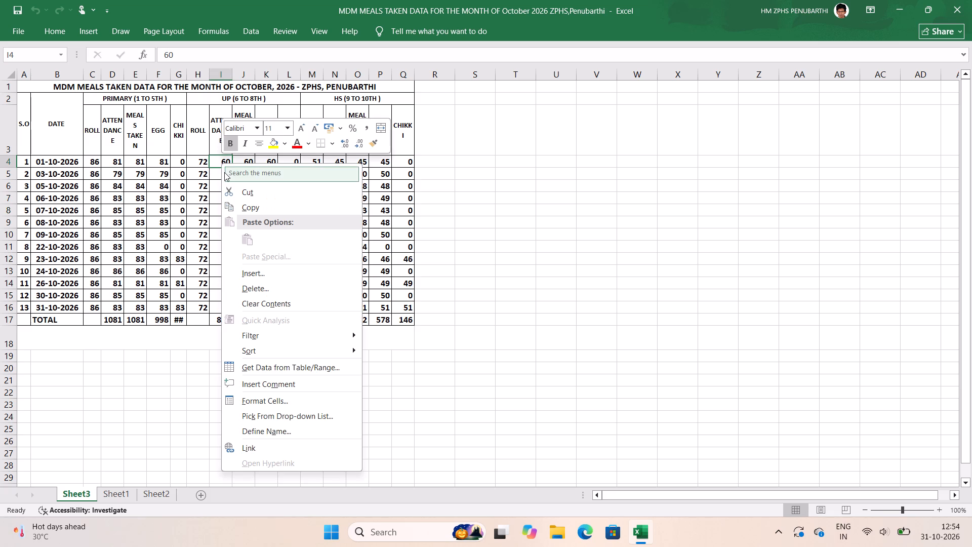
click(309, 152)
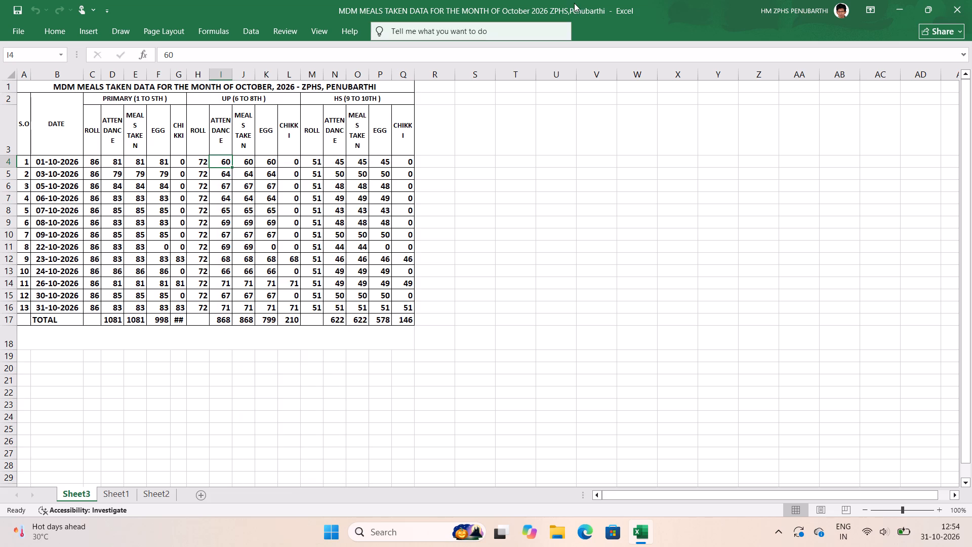
Minimize the October 2026 MDM meals workbook window to return to the desktop.
click(900, 7)
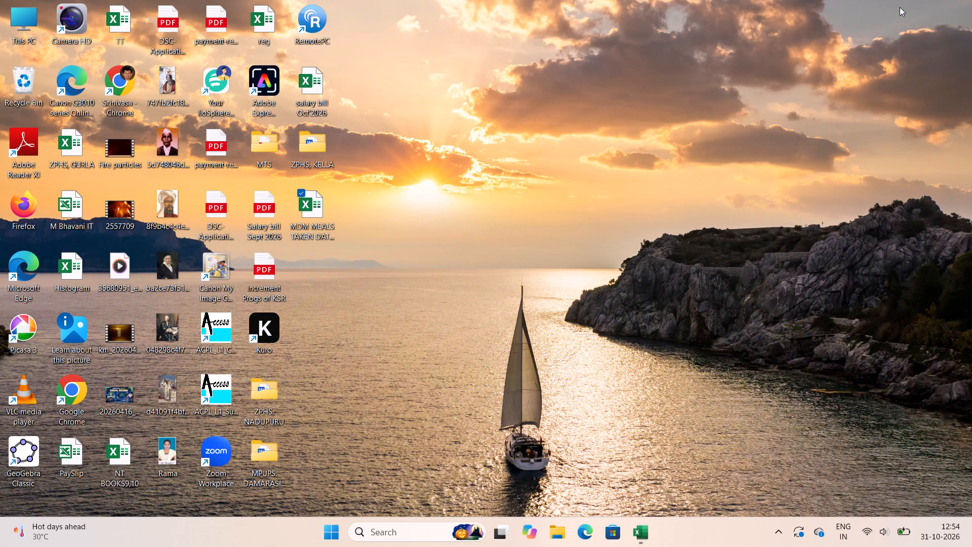
double_click(710, 94)
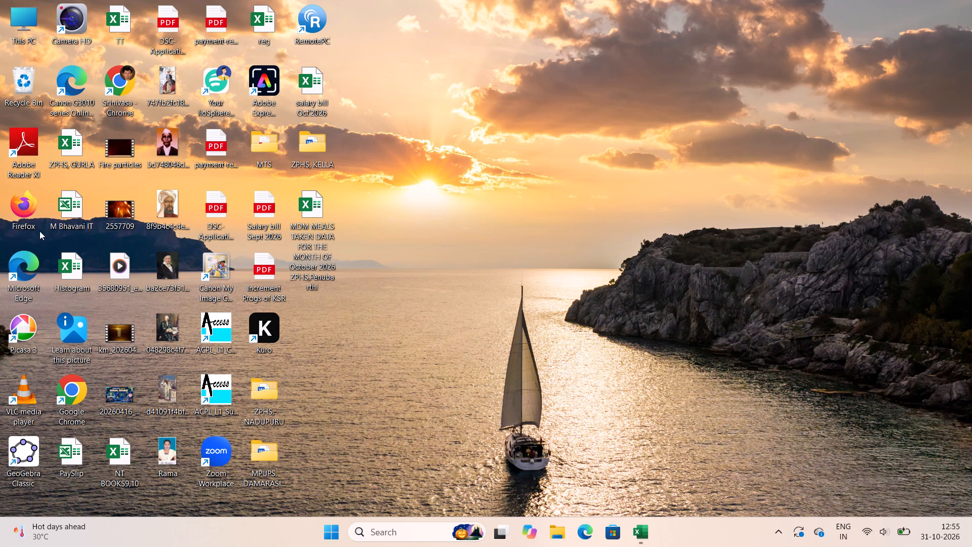
Launch the Firefox browser from the desktop.
double_click(20, 209)
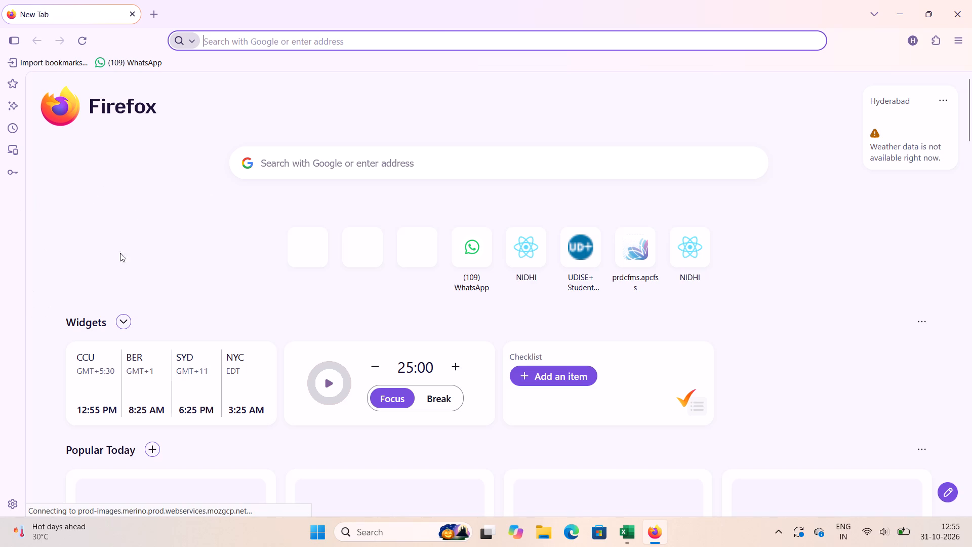
Open WhatsApp Web from its shortcut on the Firefox new tab page.
double_click(472, 245)
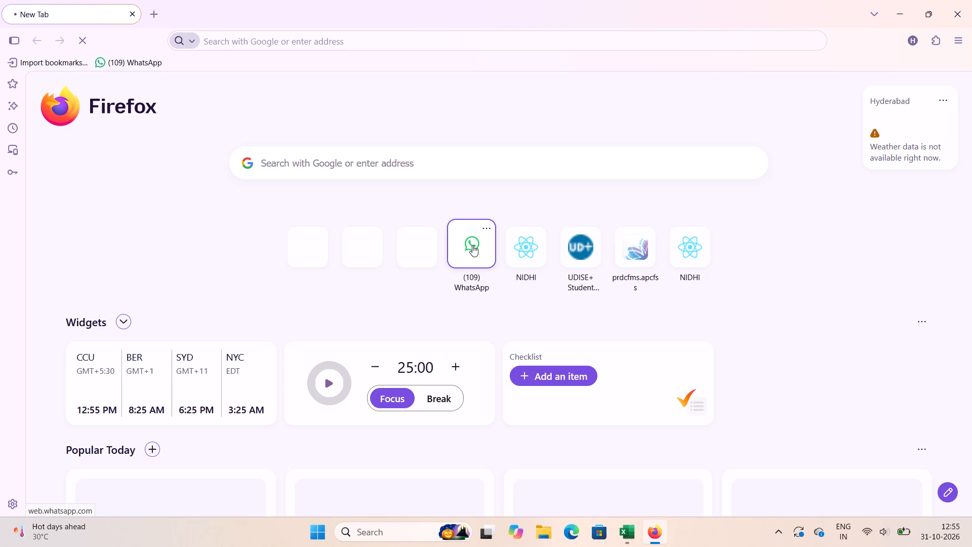
click(470, 239)
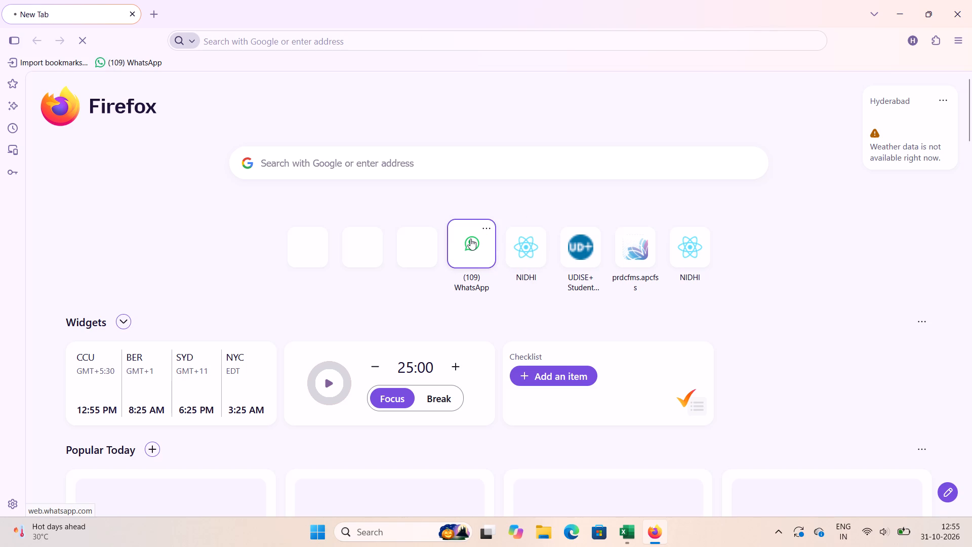
double_click(470, 239)
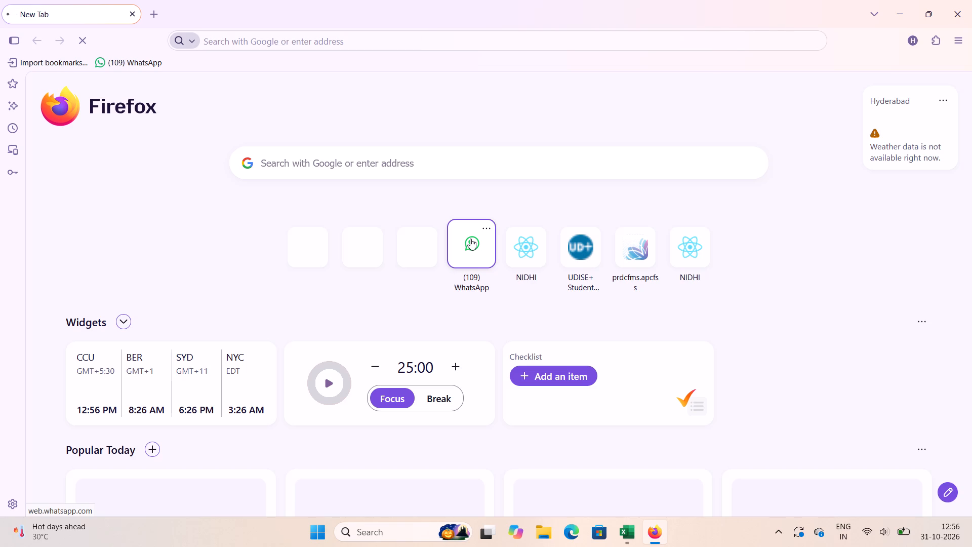
triple_click(470, 239)
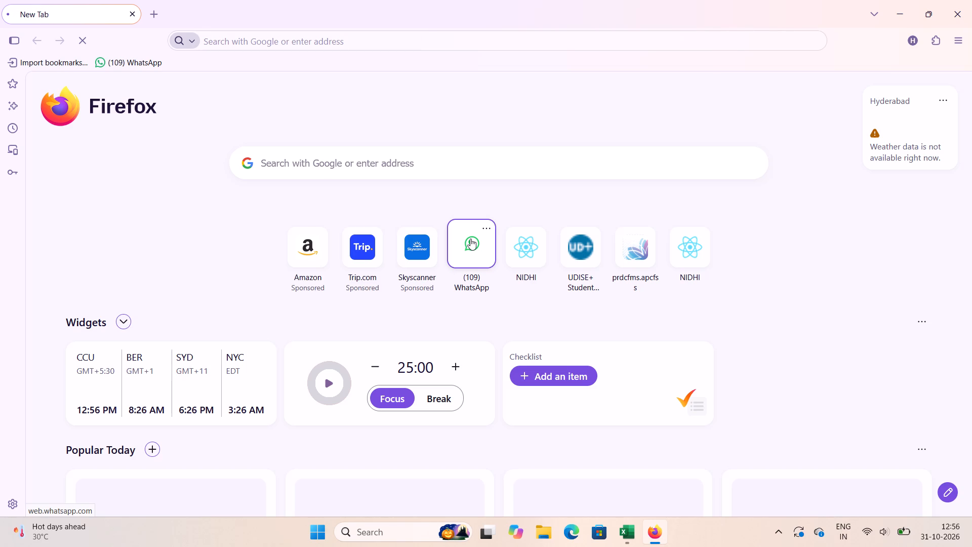
double_click(470, 239)
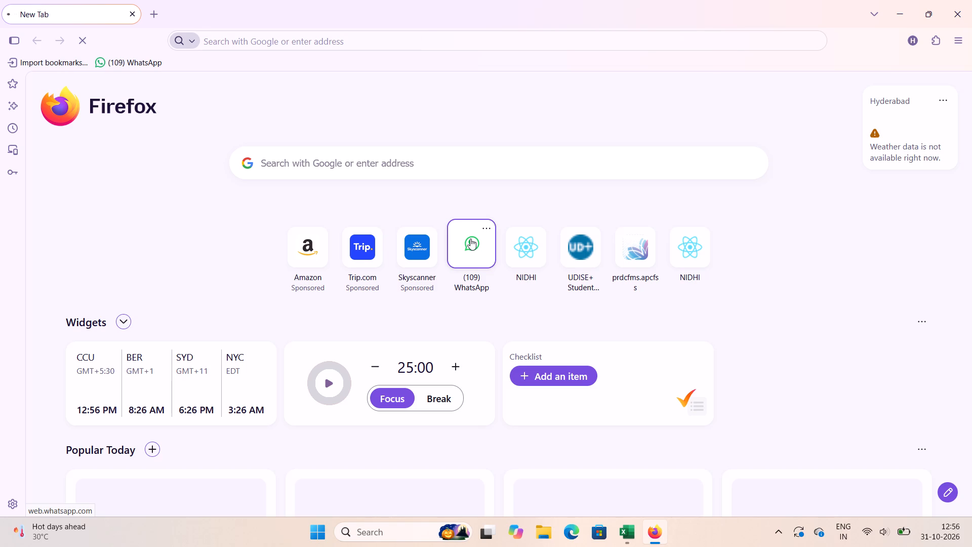
double_click(470, 239)
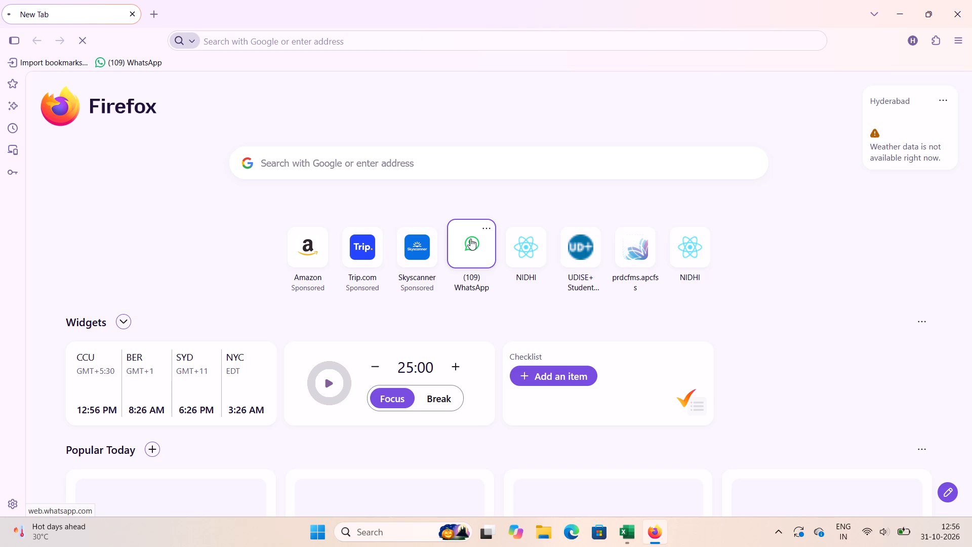
double_click(470, 239)
double_click(470, 239)
click(942, 100)
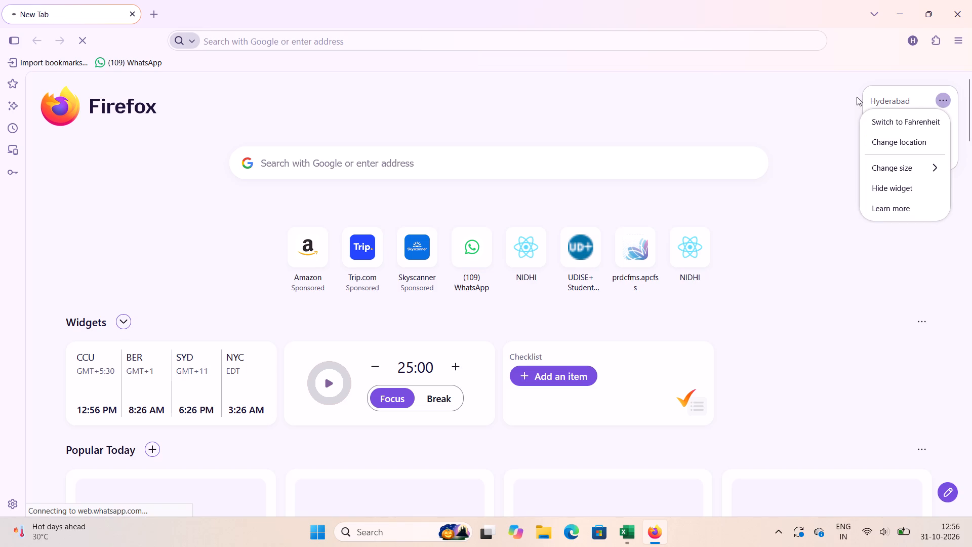
click(833, 101)
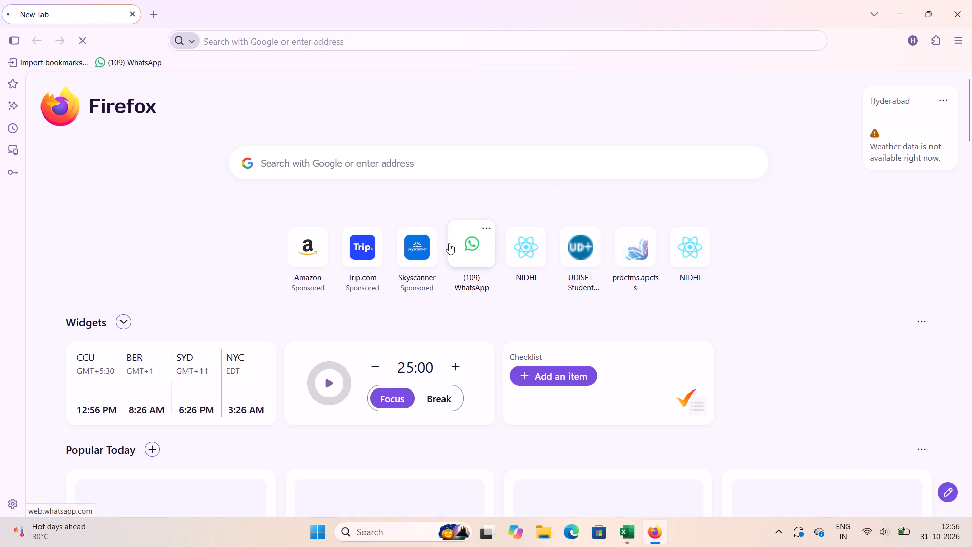
double_click(470, 240)
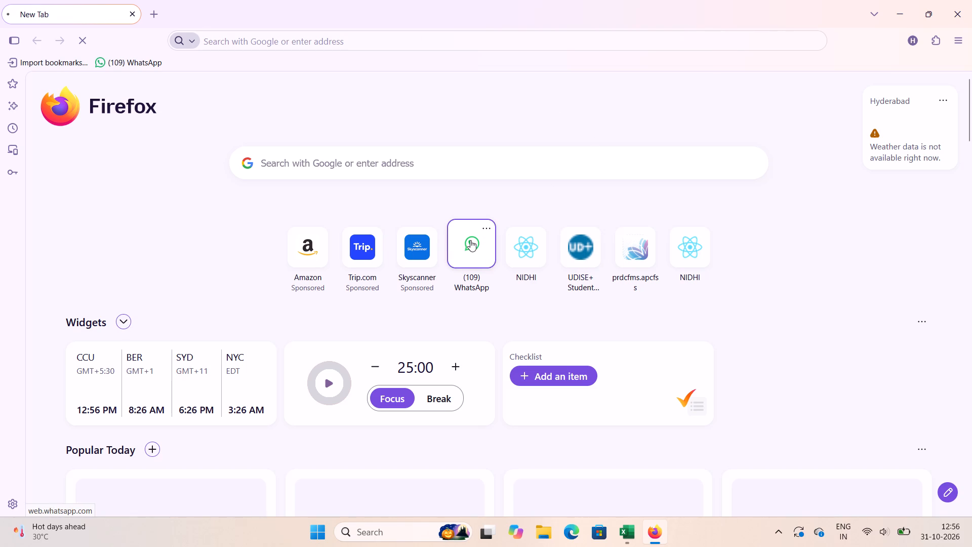
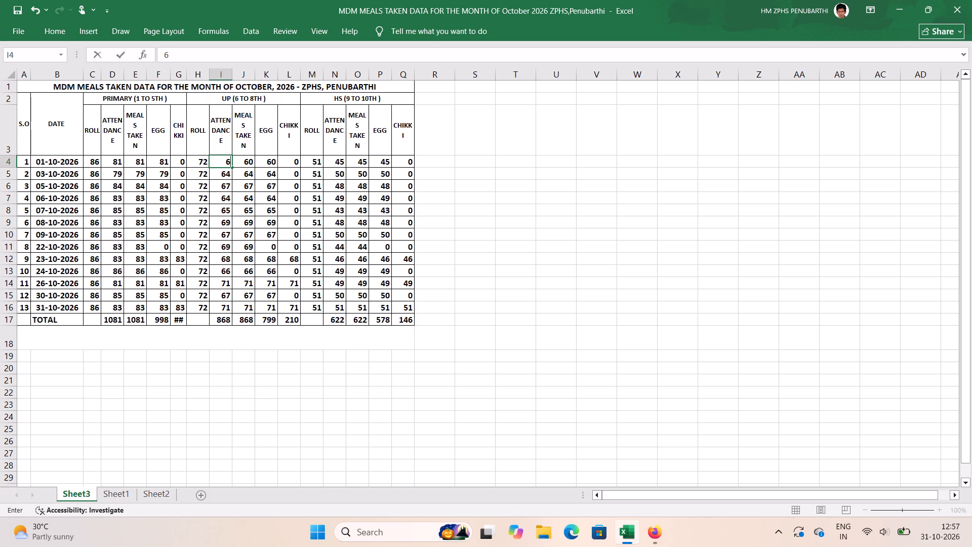
Set the UP (6 to 8th) attendance for 01-10-2026 to 68 and fill it across to meals taken and egg.
text(8)
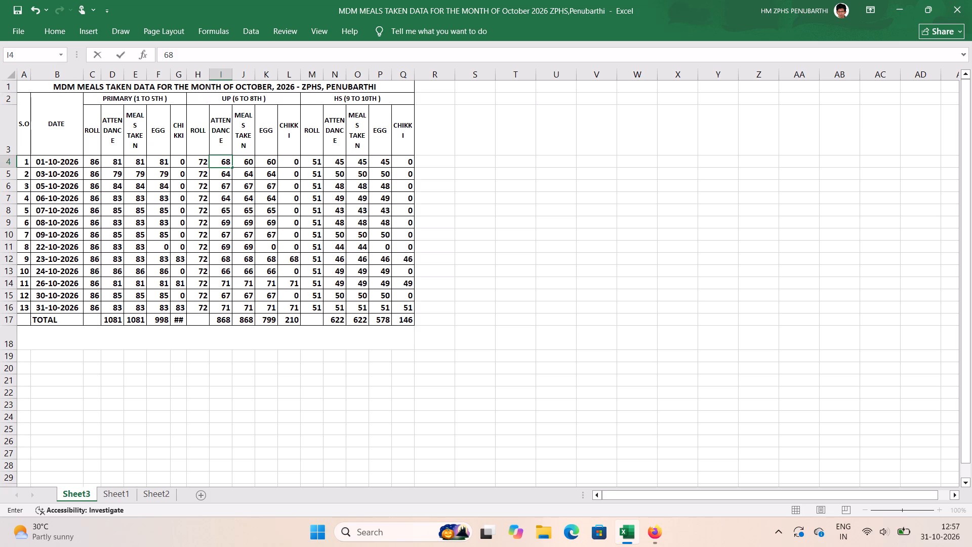
click(372, 186)
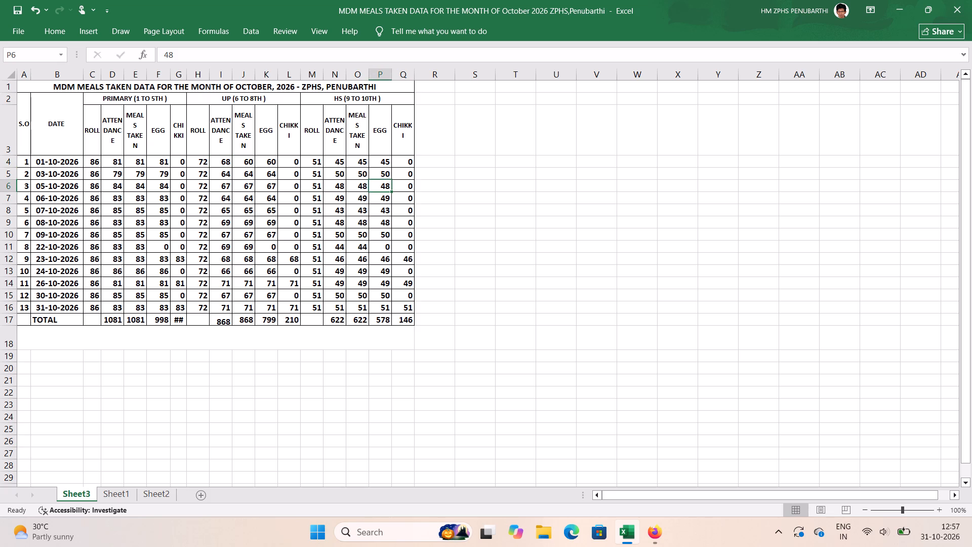
click(226, 159)
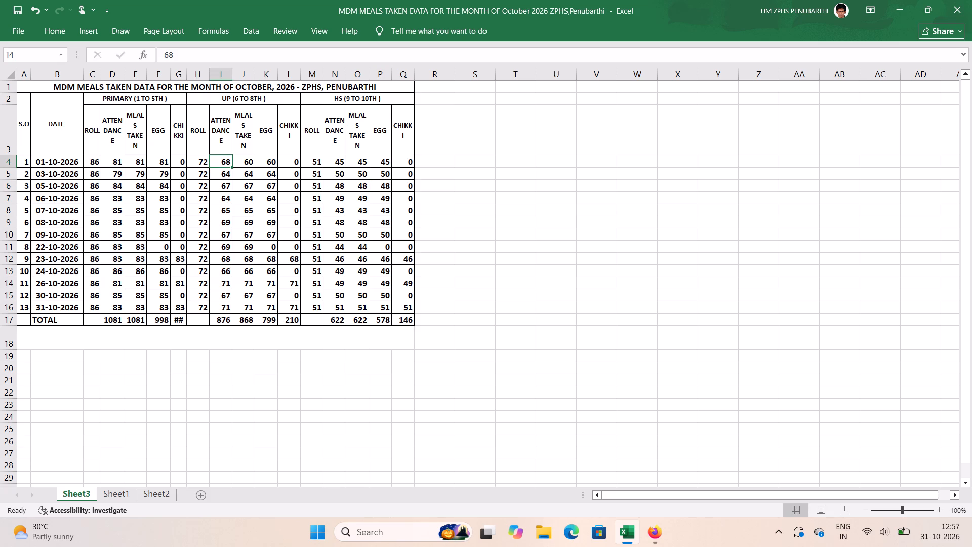
click(232, 169)
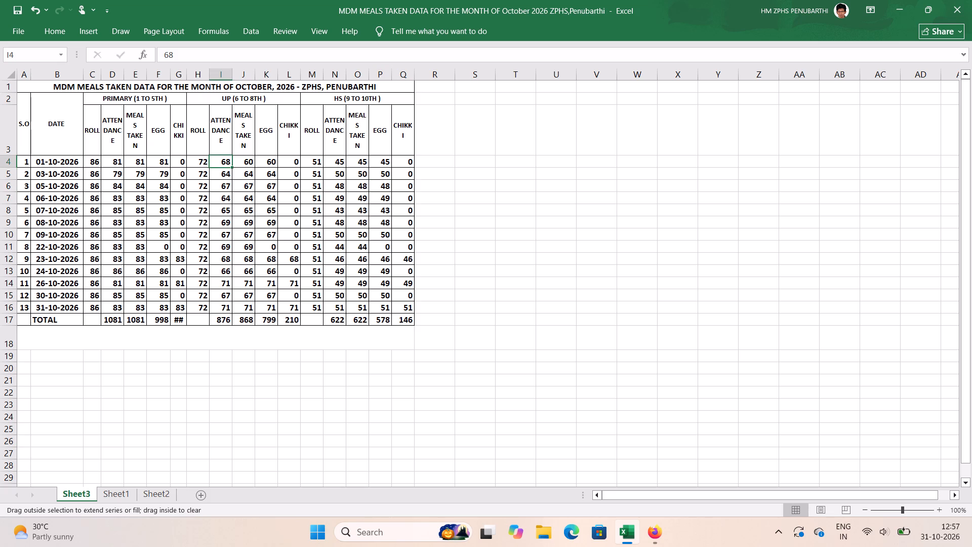
drag(232, 166, 258, 167)
drag(258, 167, 277, 170)
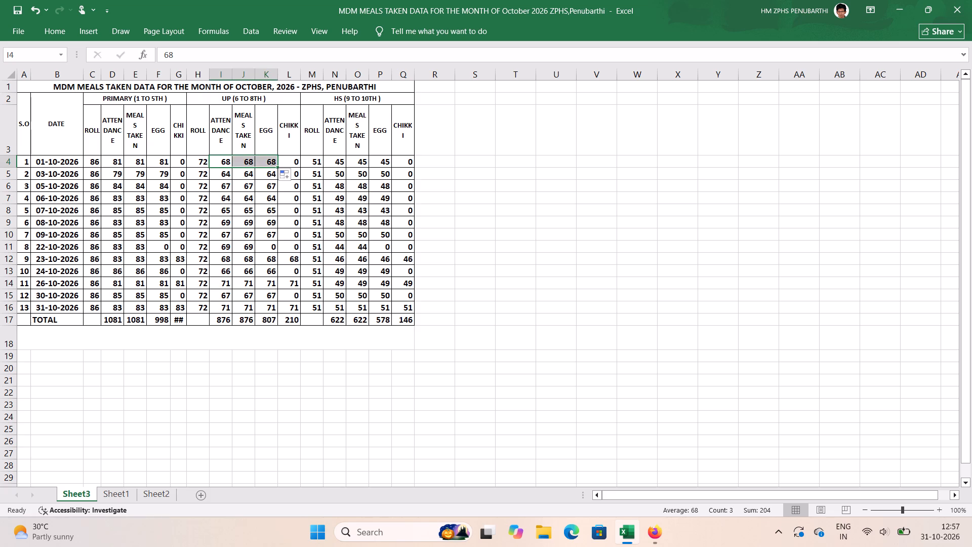
Set the HS (9 to 10th) attendance for 01-10-2026 to 48 and fill it across to meals taken and egg.
click(318, 160)
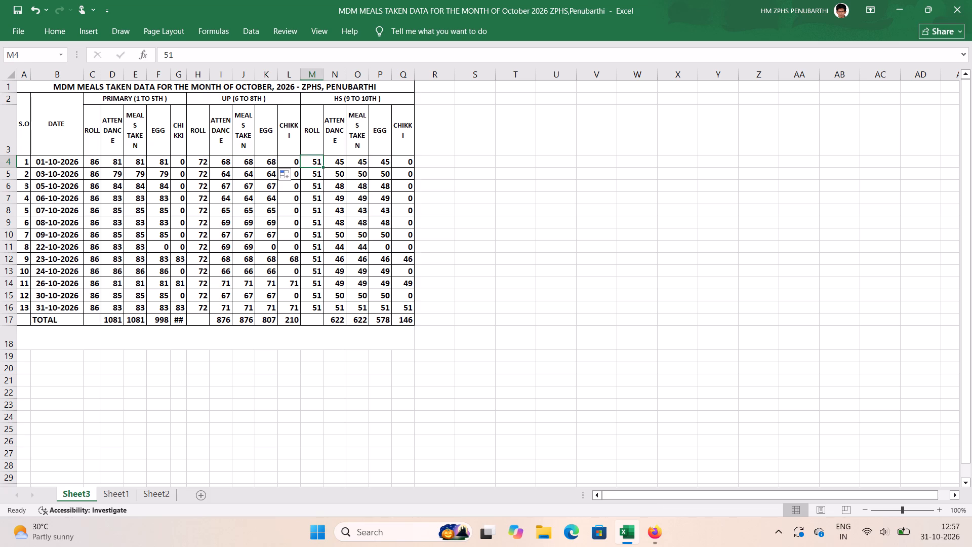
click(339, 160)
key(4)
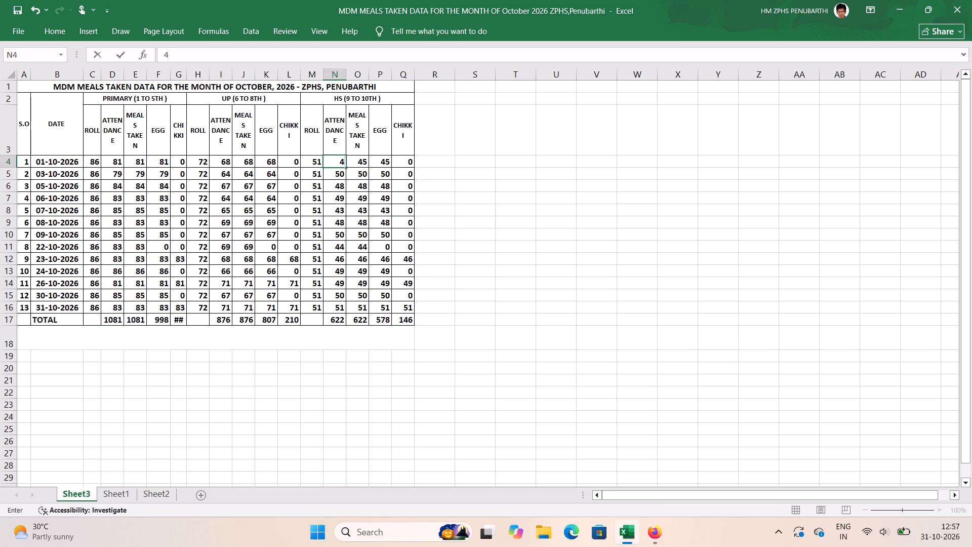
key(8)
click(528, 172)
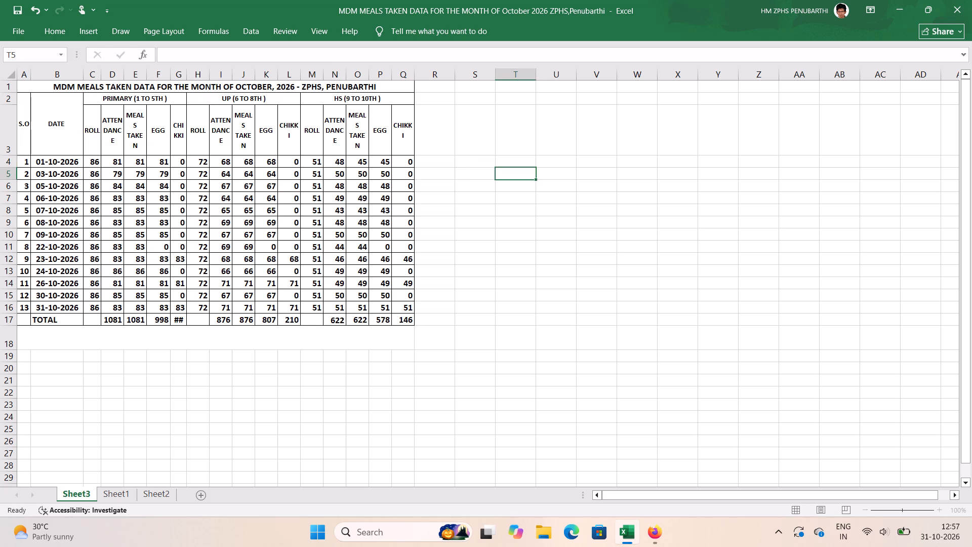
click(341, 161)
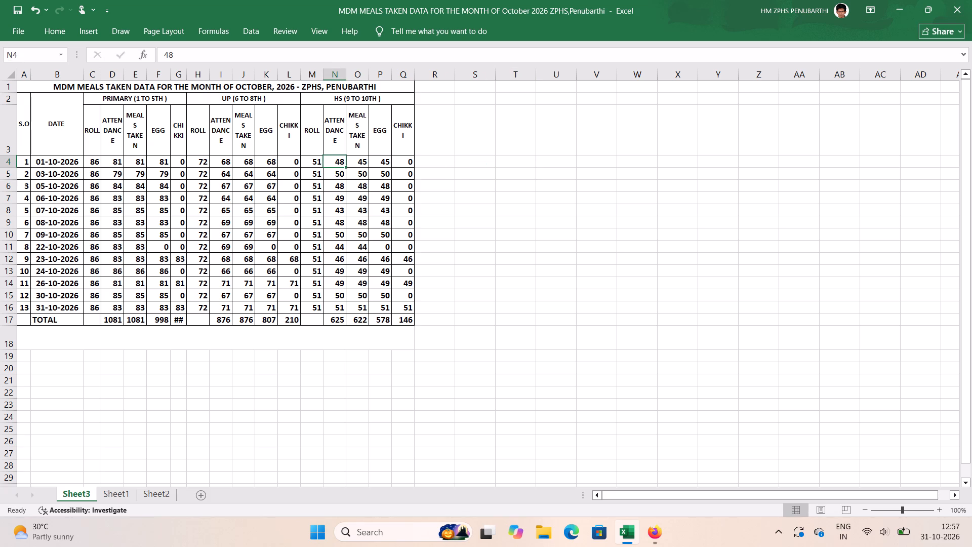
drag(345, 168, 374, 169)
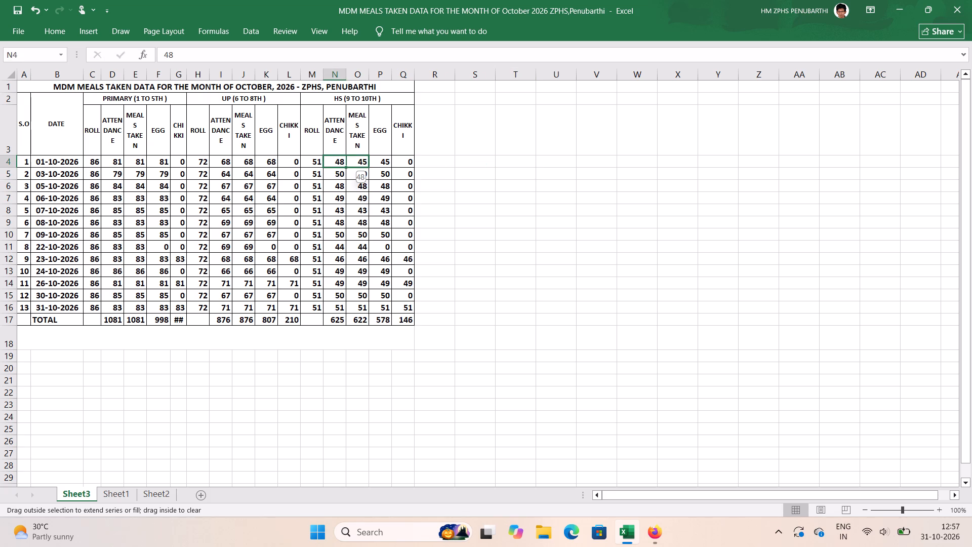
drag(374, 169, 386, 170)
click(459, 171)
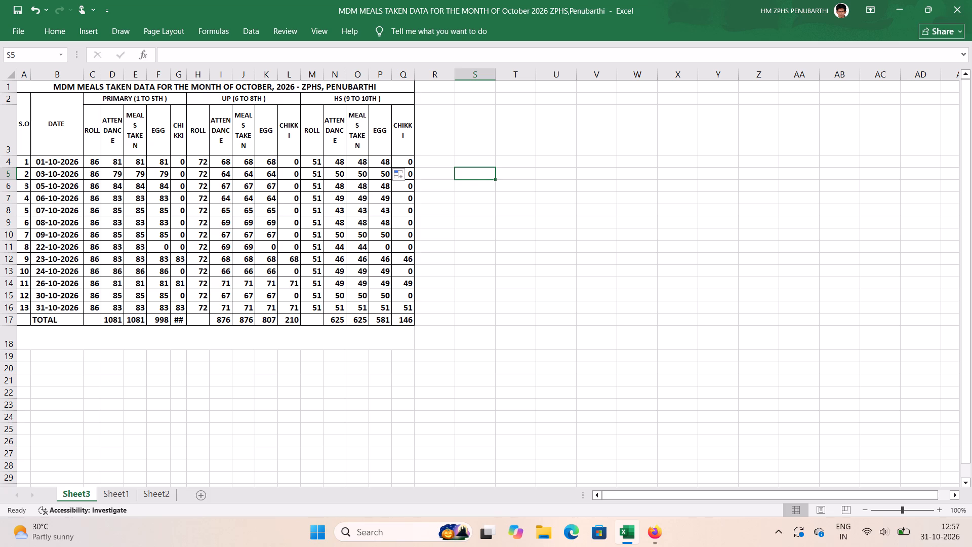
For 03-10-2026, set the Primary attendance and meals taken to 81 by filling from the row above, and set egg to 0.
click(119, 174)
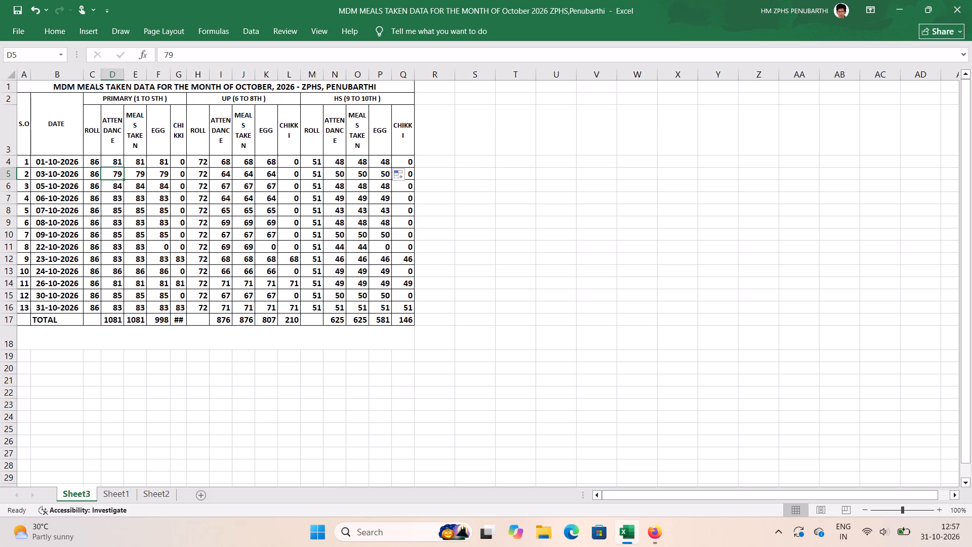
double_click(119, 161)
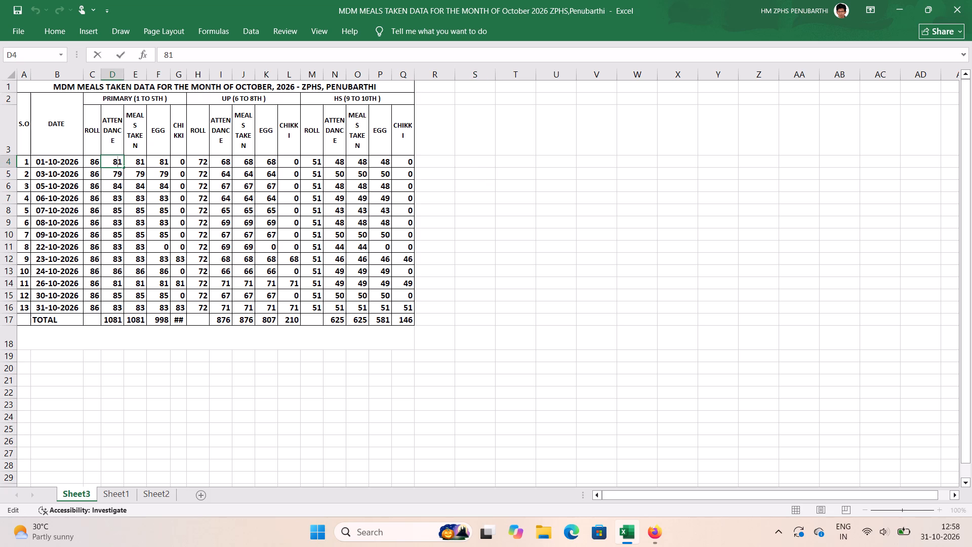
drag(124, 167, 122, 182)
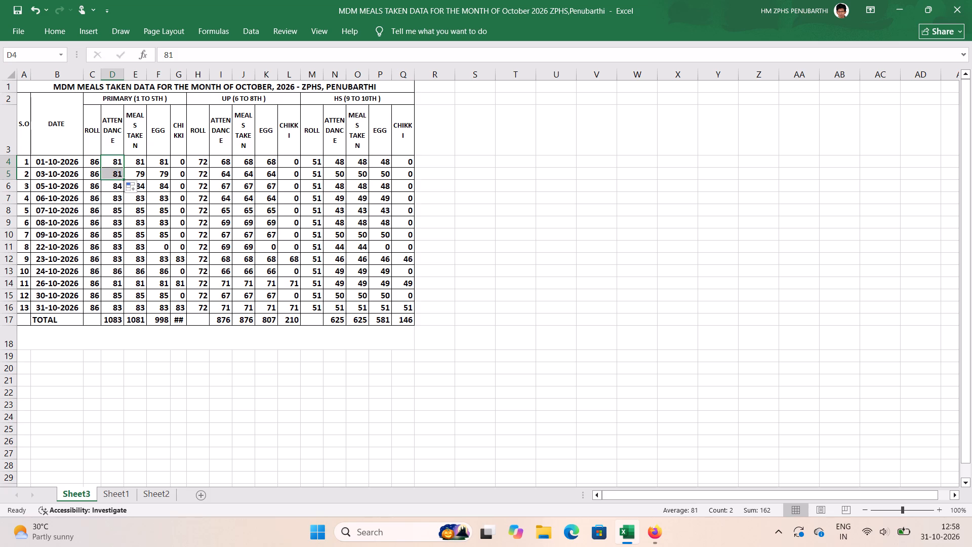
click(114, 174)
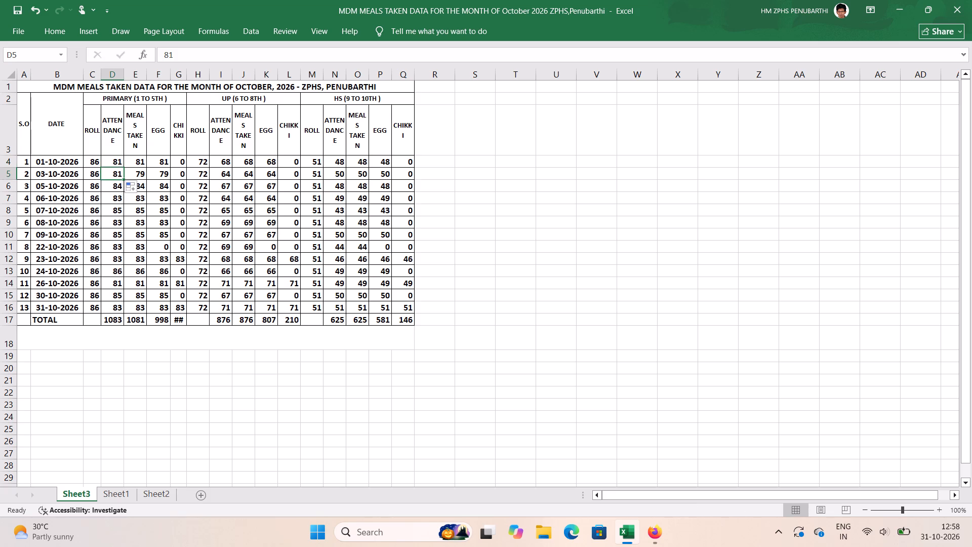
drag(124, 179, 185, 183)
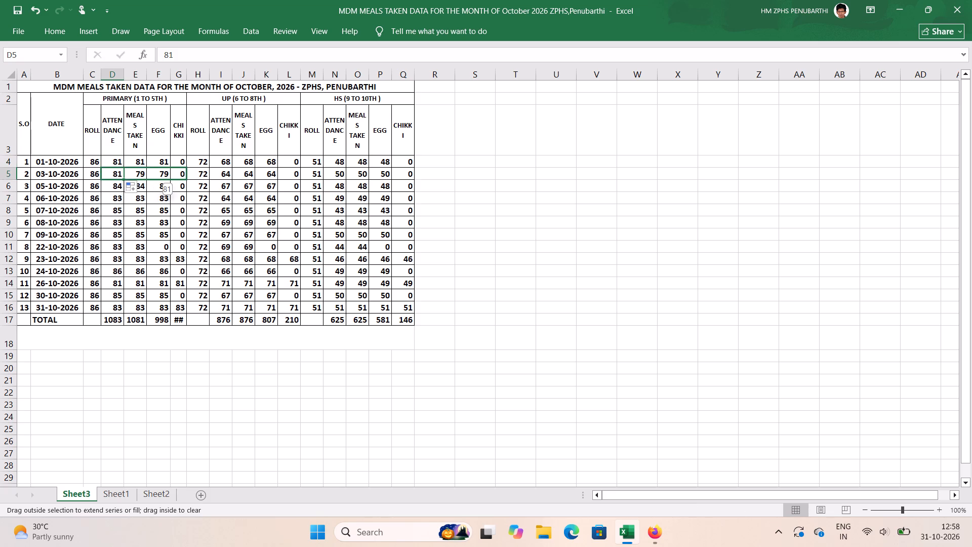
drag(185, 183, 184, 183)
drag(184, 183, 149, 174)
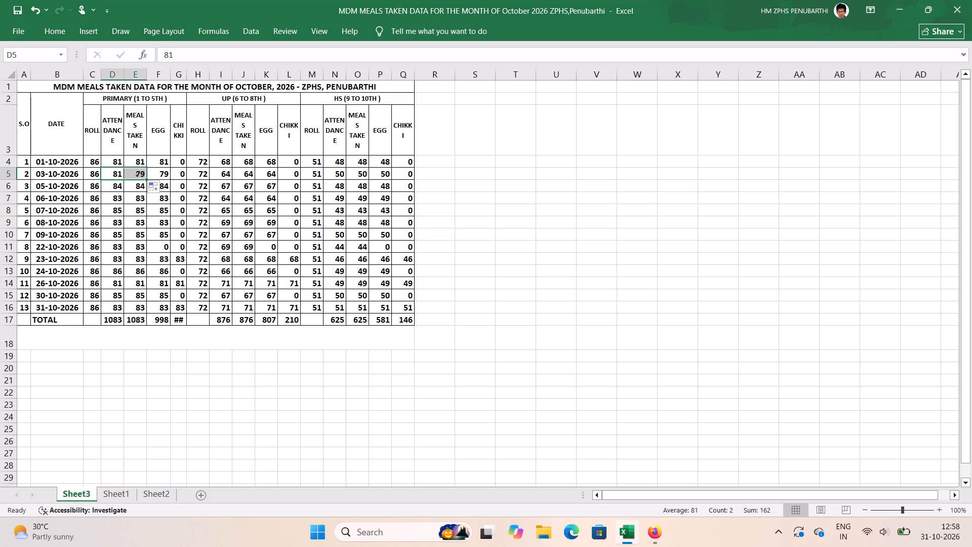
click(165, 175)
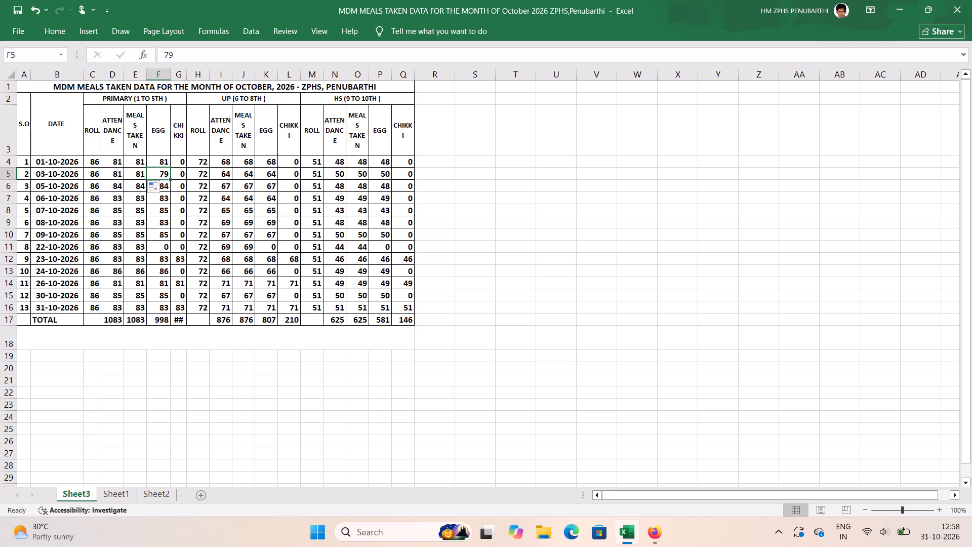
key(0)
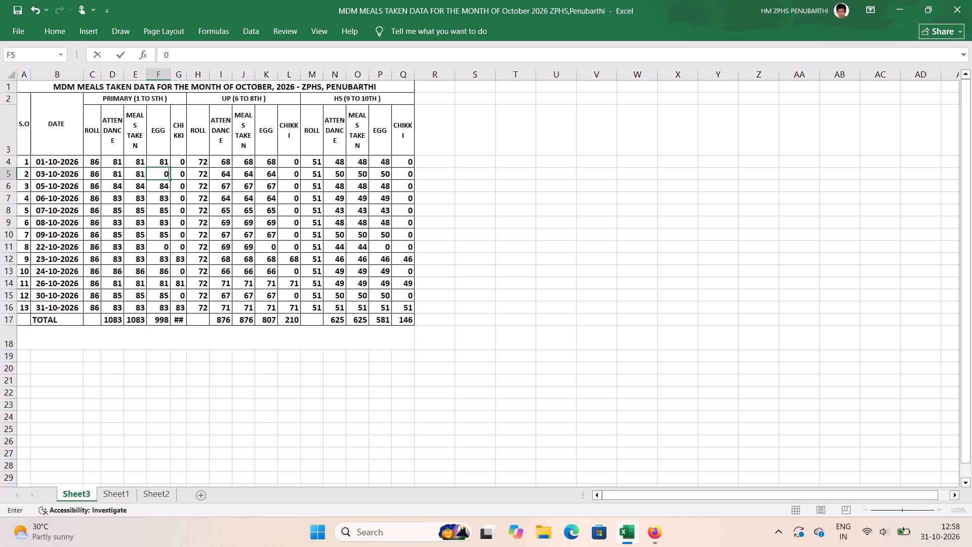
click(236, 176)
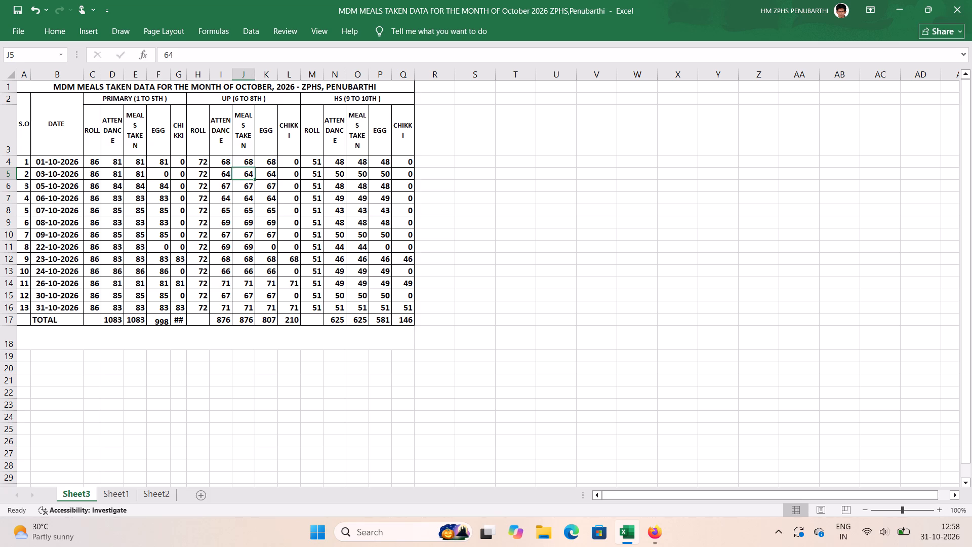
For 03-10-2026, set the UP (6 to 8th) attendance to 66, fill it across to meals taken, and set egg to 0.
click(223, 175)
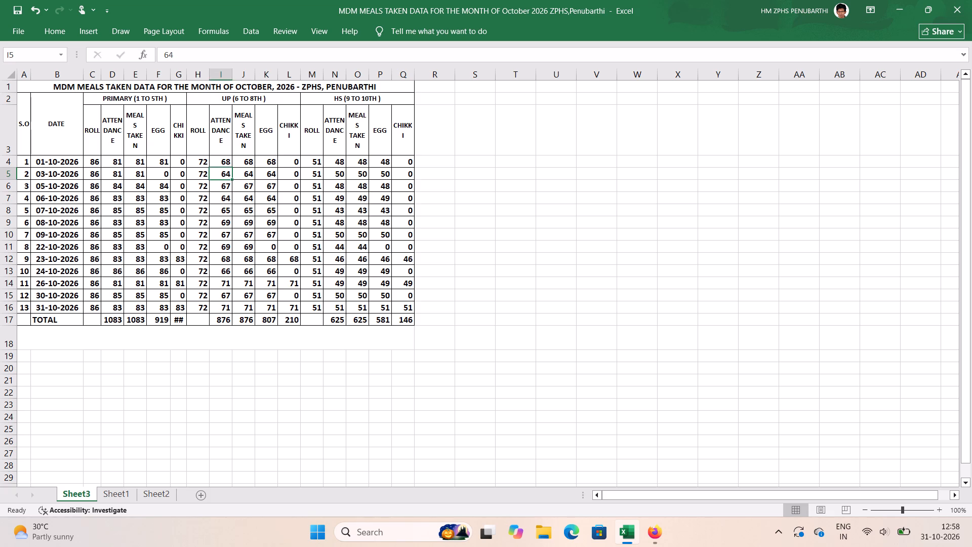
text(66)
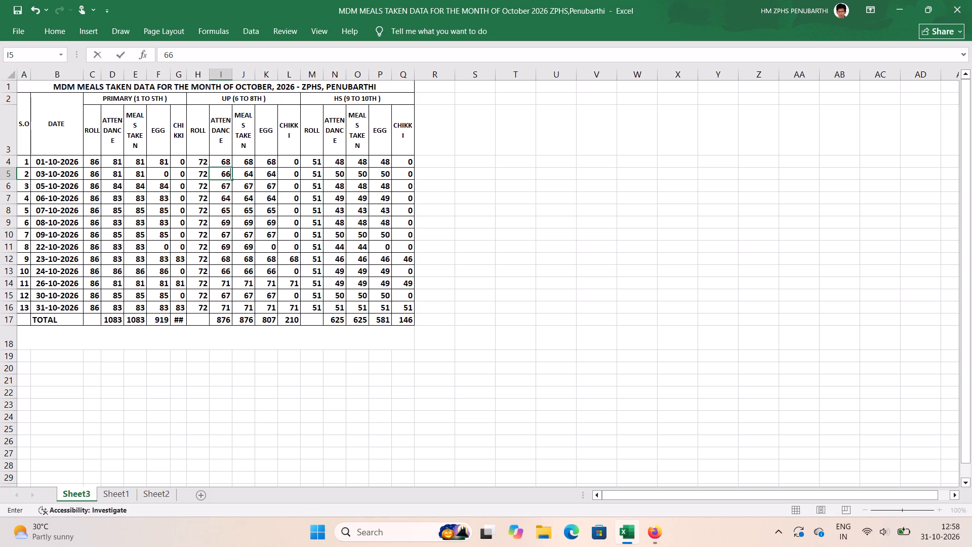
click(509, 173)
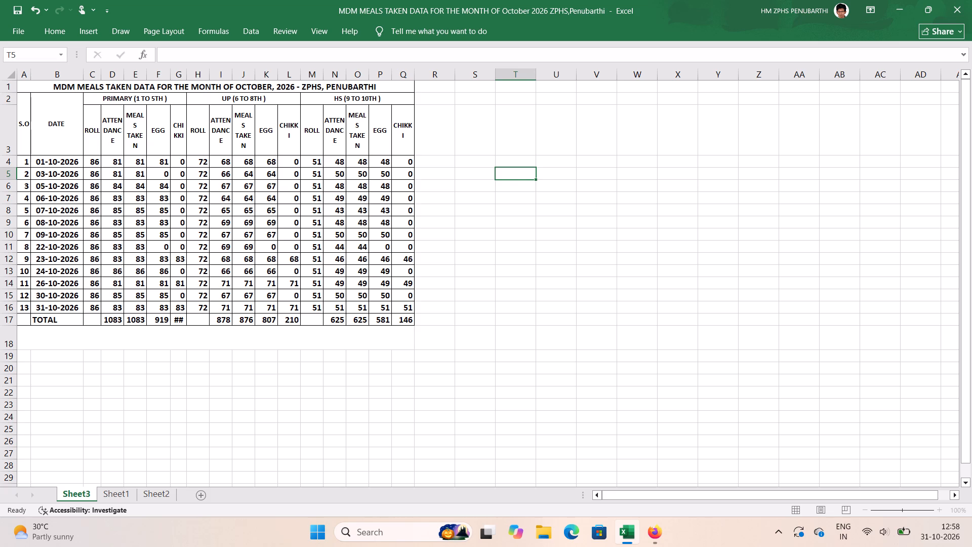
click(224, 176)
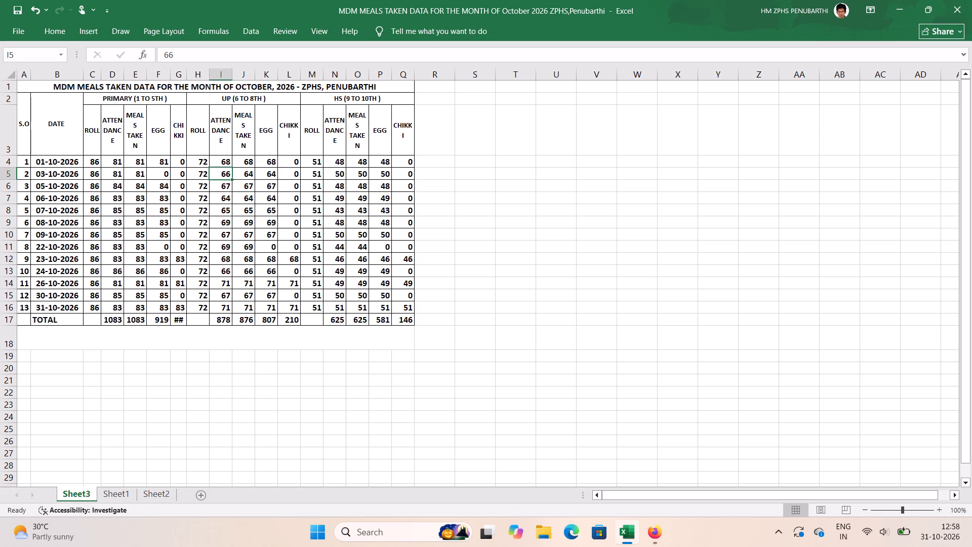
drag(232, 182, 260, 185)
click(274, 176)
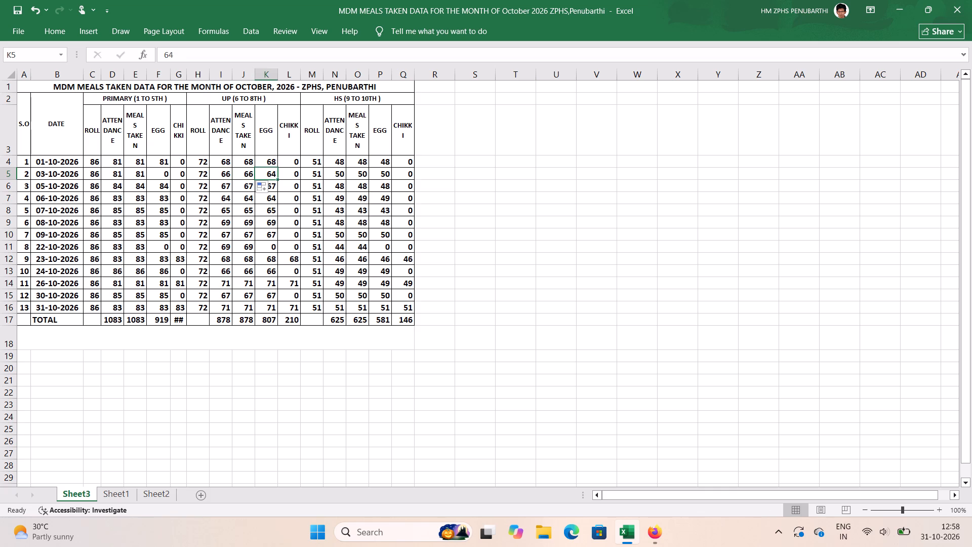
key(0)
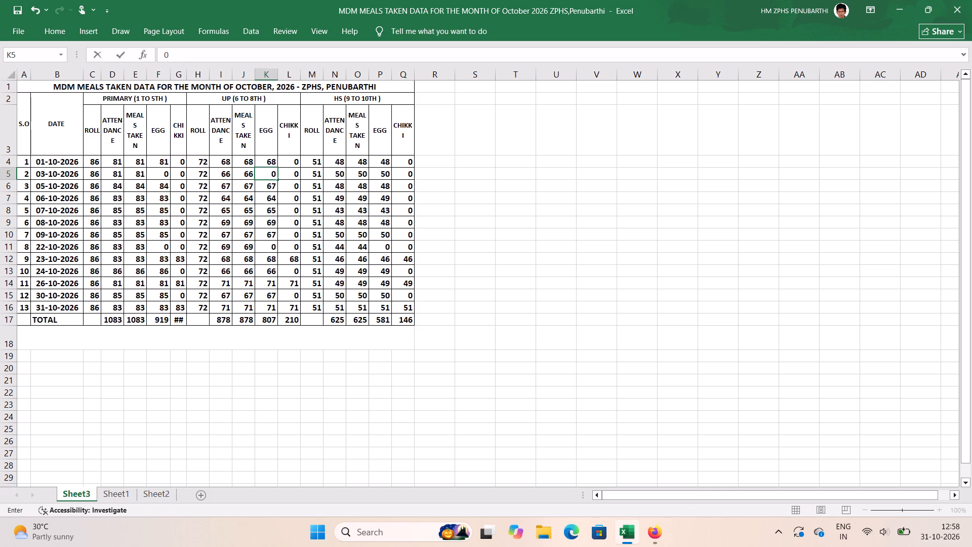
For 03-10-2026, set the HS (9 to 10th) attendance to 46, fill it across to meals taken, and set egg to 0.
click(341, 175)
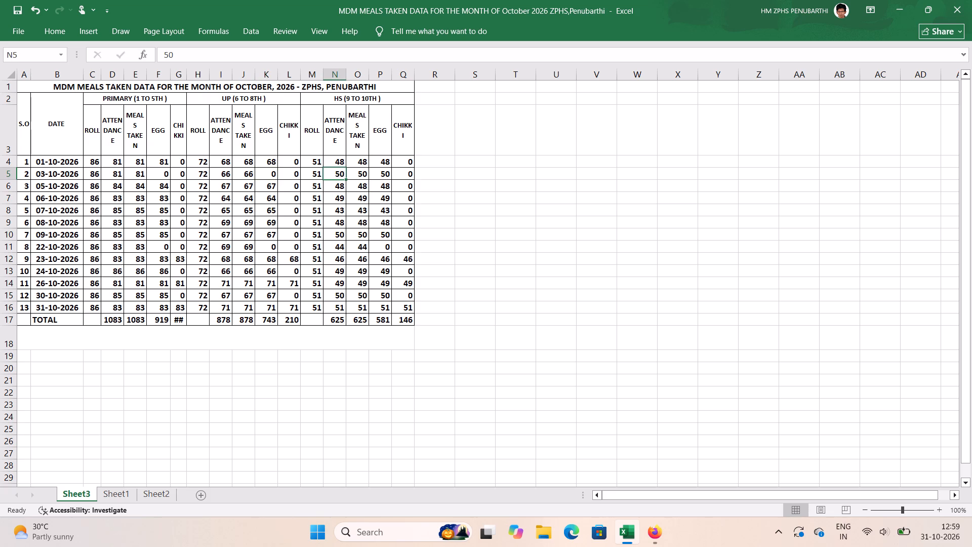
text(46)
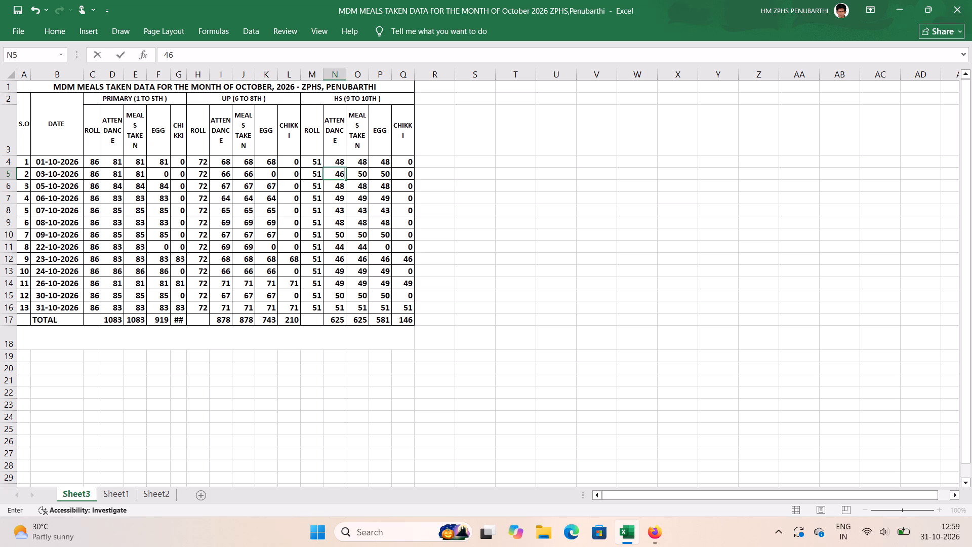
click(466, 181)
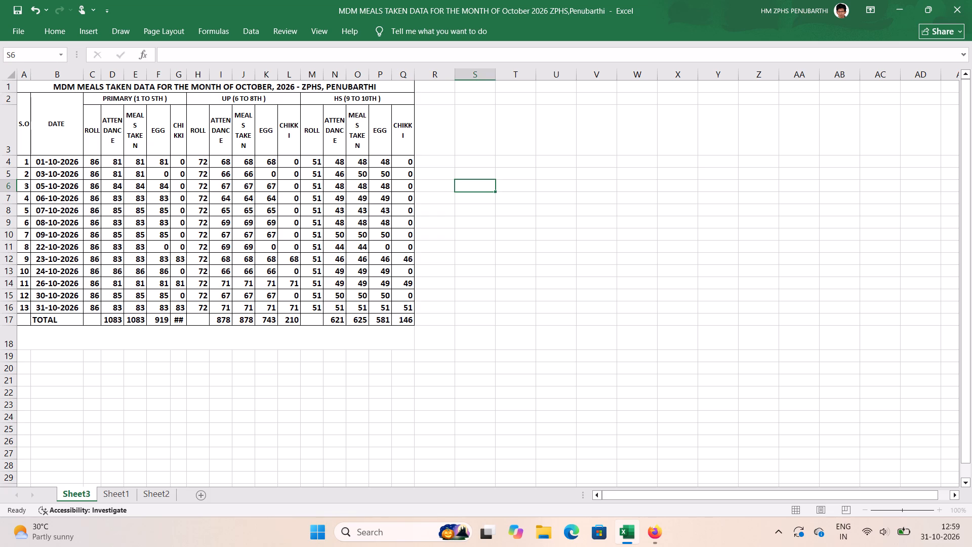
click(334, 175)
drag(345, 179, 370, 178)
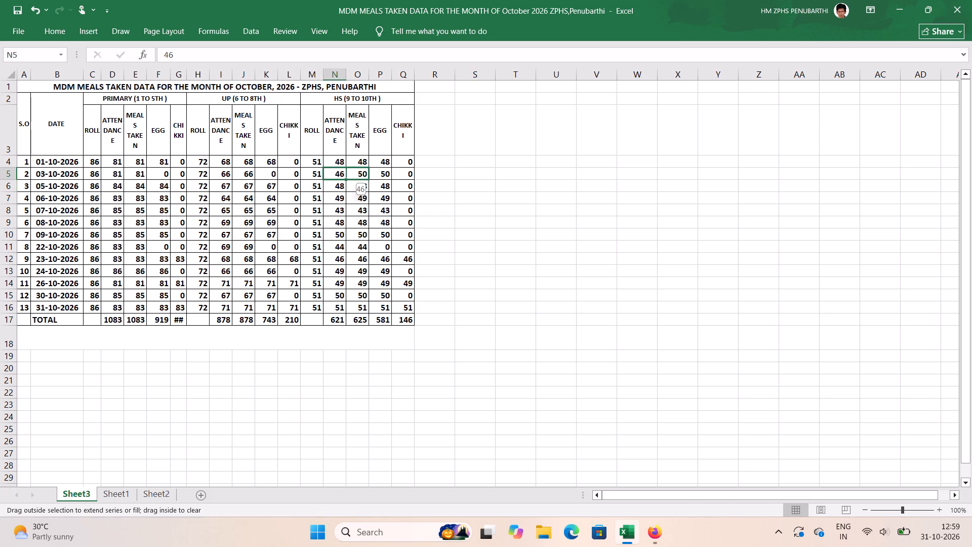
drag(370, 178, 371, 179)
click(386, 175)
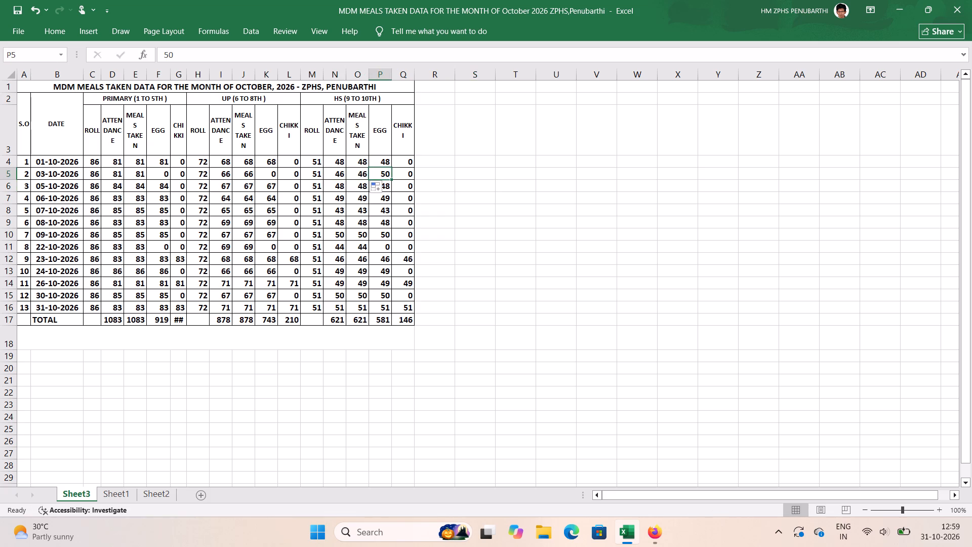
key(0)
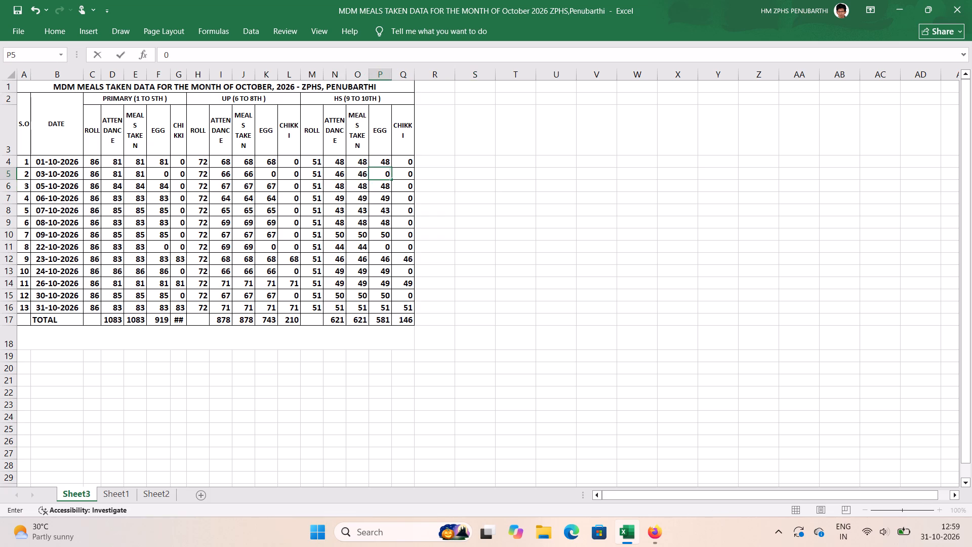
click(542, 154)
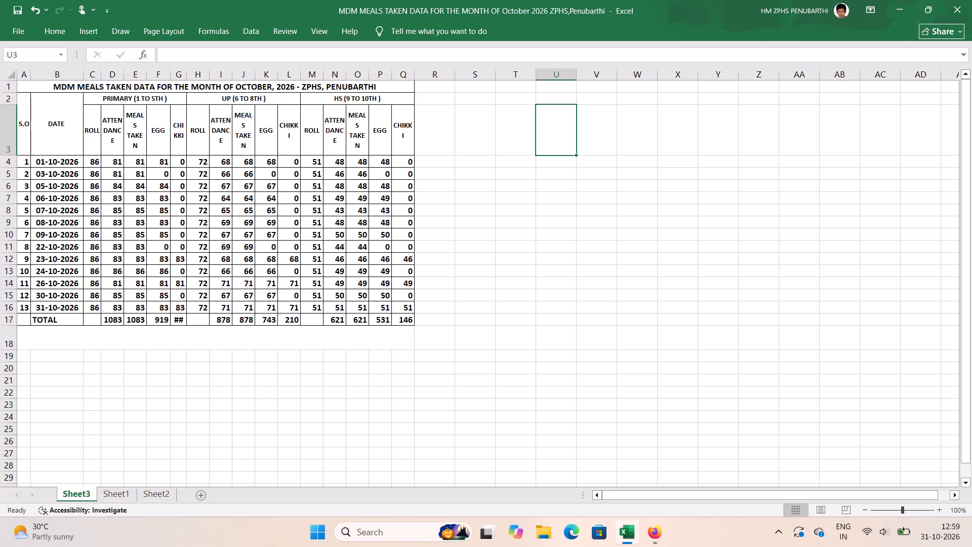
For 05-10-2026, fill the Primary roll value 86 across attendance, meals taken, egg and chikki.
click(96, 185)
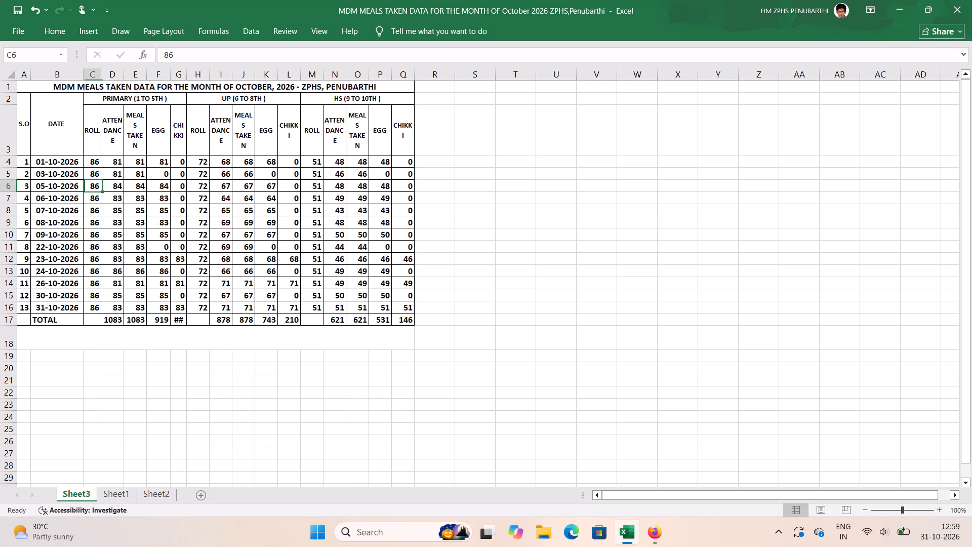
drag(101, 191, 181, 193)
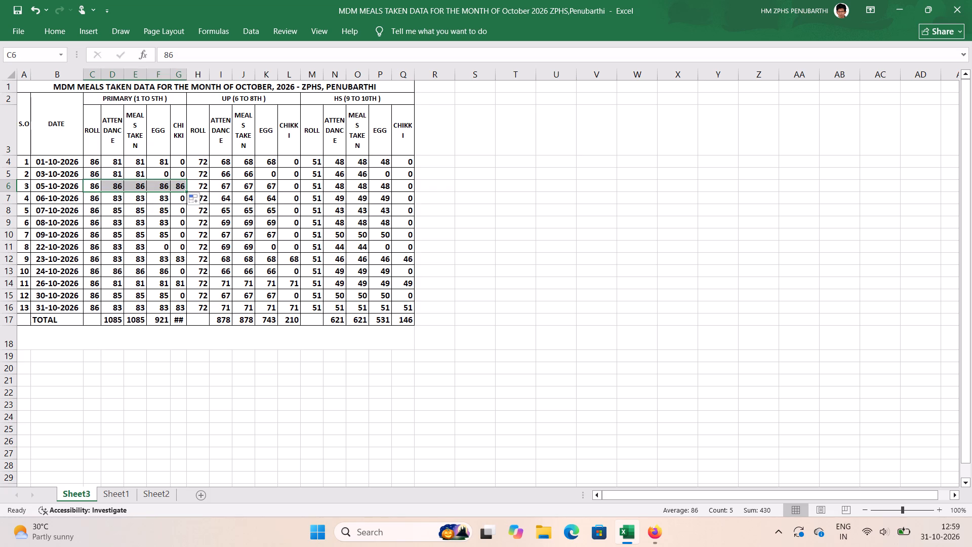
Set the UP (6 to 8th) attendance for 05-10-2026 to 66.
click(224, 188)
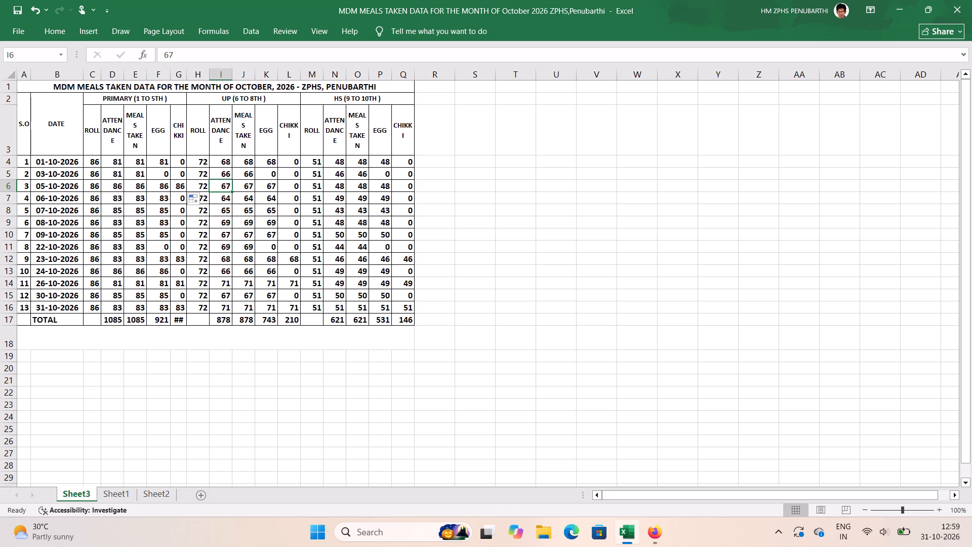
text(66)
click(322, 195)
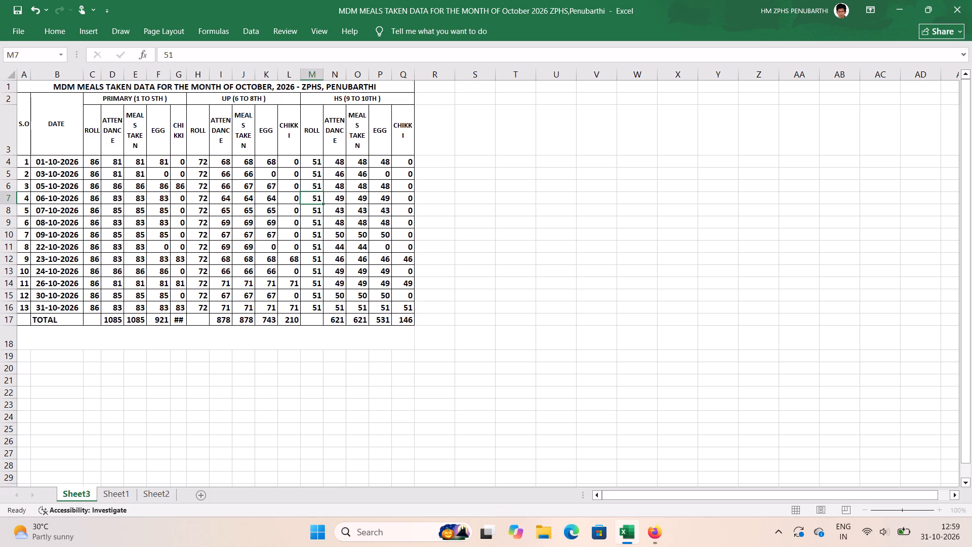
Set the UP (6 to 8th) attendance for 05-10-2026 to 69 and fill it across to meals taken, egg and chikki.
click(228, 186)
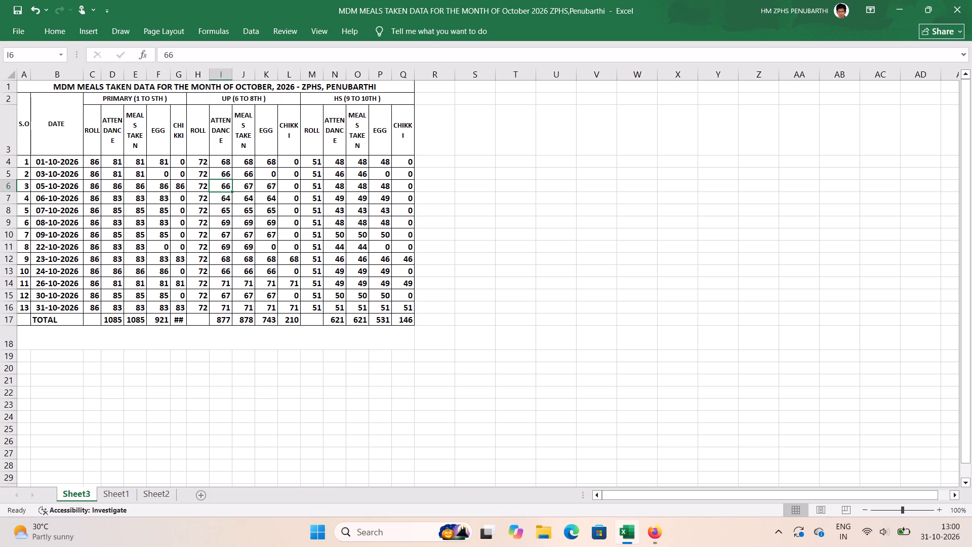
key(6)
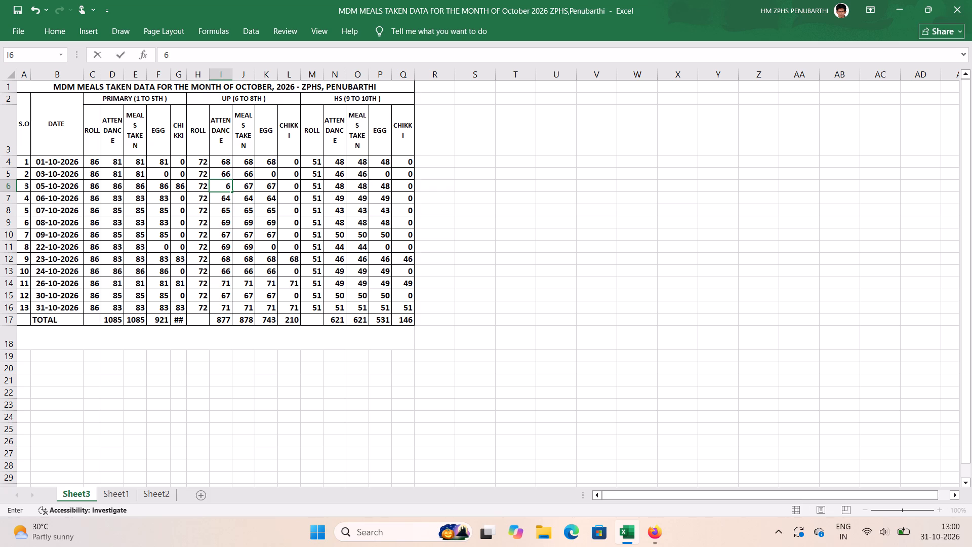
key(9)
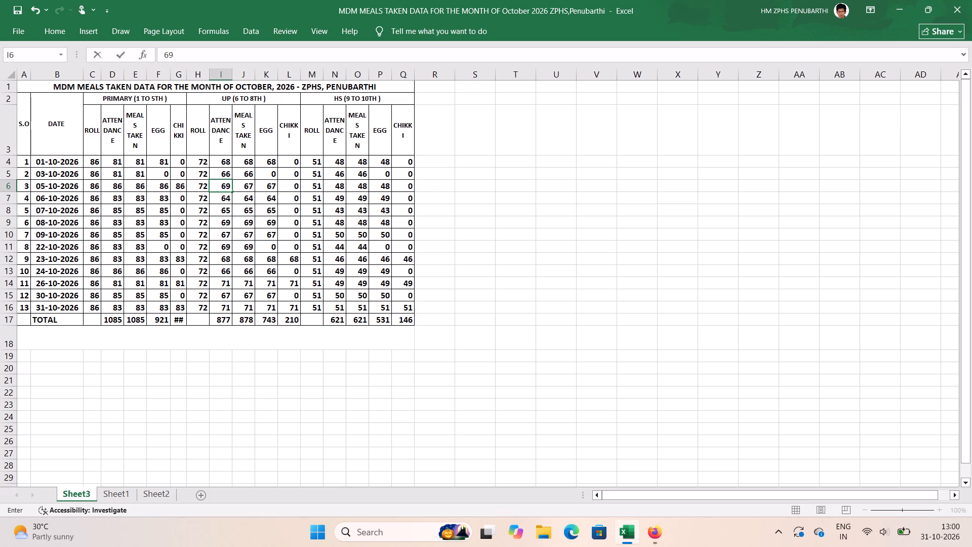
click(249, 205)
click(226, 186)
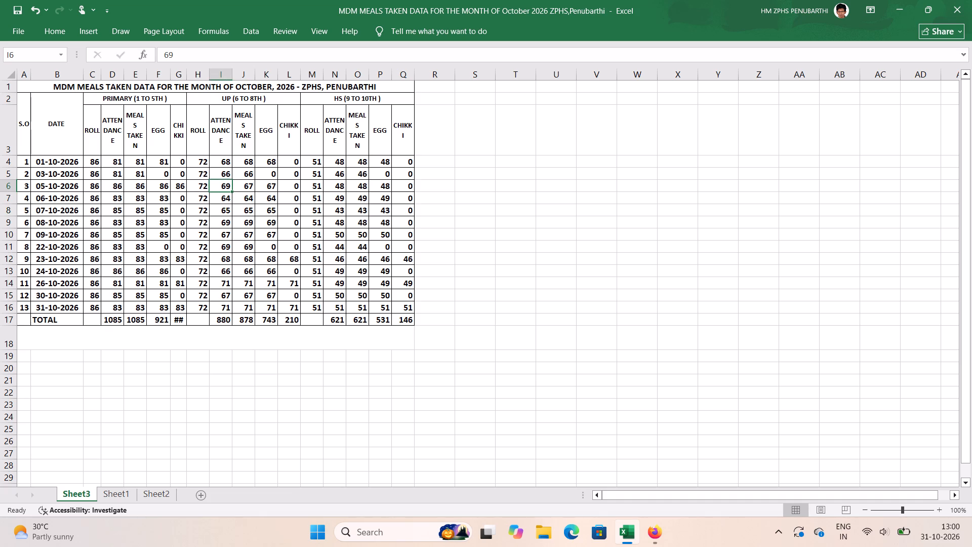
drag(231, 189, 294, 188)
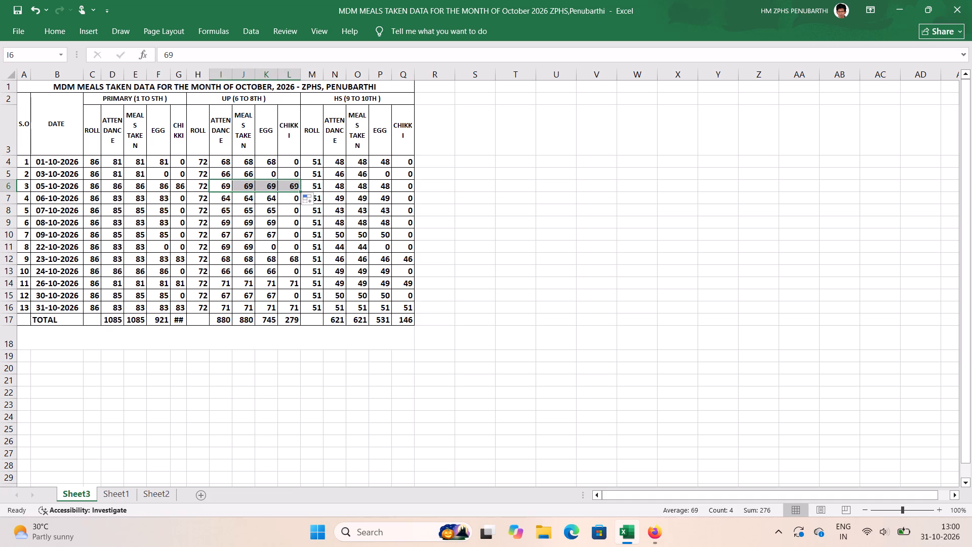
For 05-10-2026, fill the HS (9 to 10th) roll value 51 across attendance, meals taken, egg and chikki.
click(332, 186)
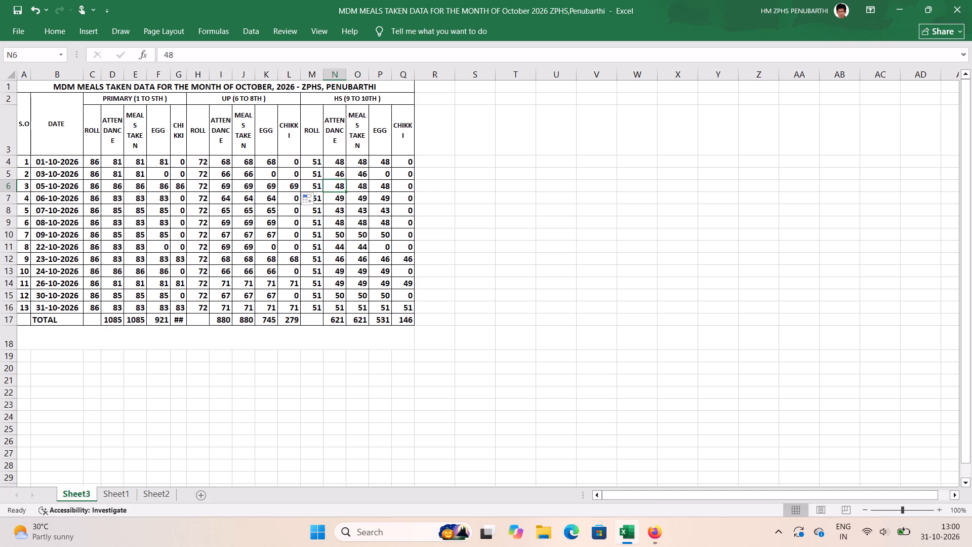
click(318, 186)
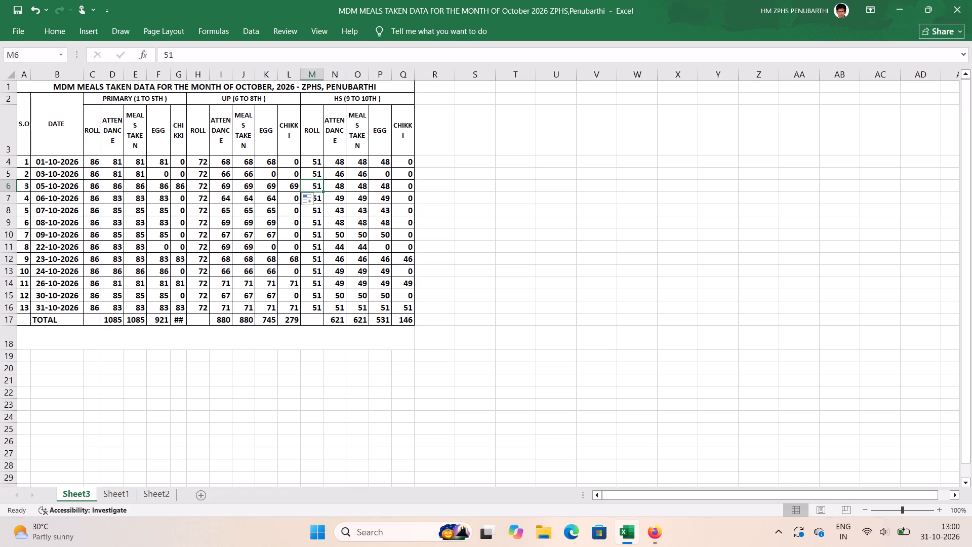
drag(323, 190, 411, 188)
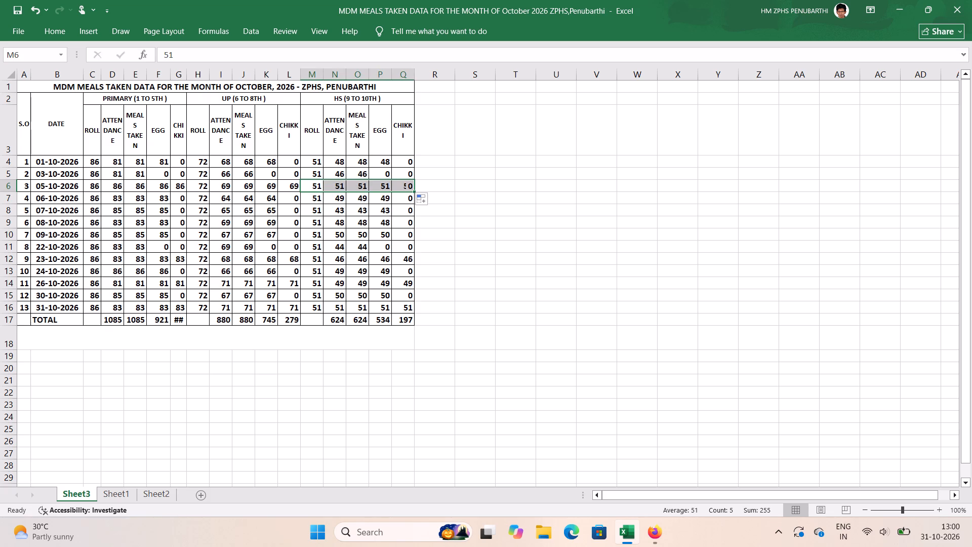
Set the Primary (1 to 5th) attendance for 06-10-2026 to 85.
click(113, 199)
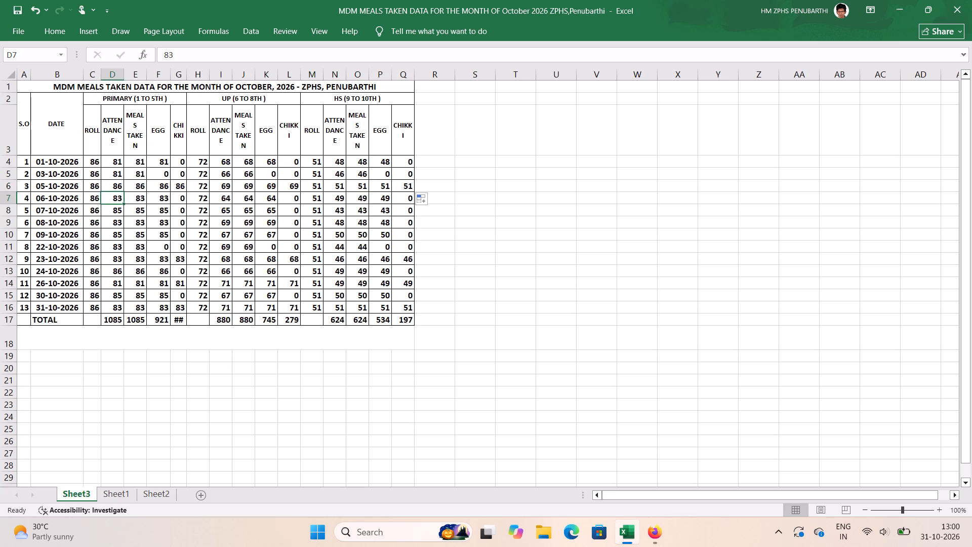
text(85)
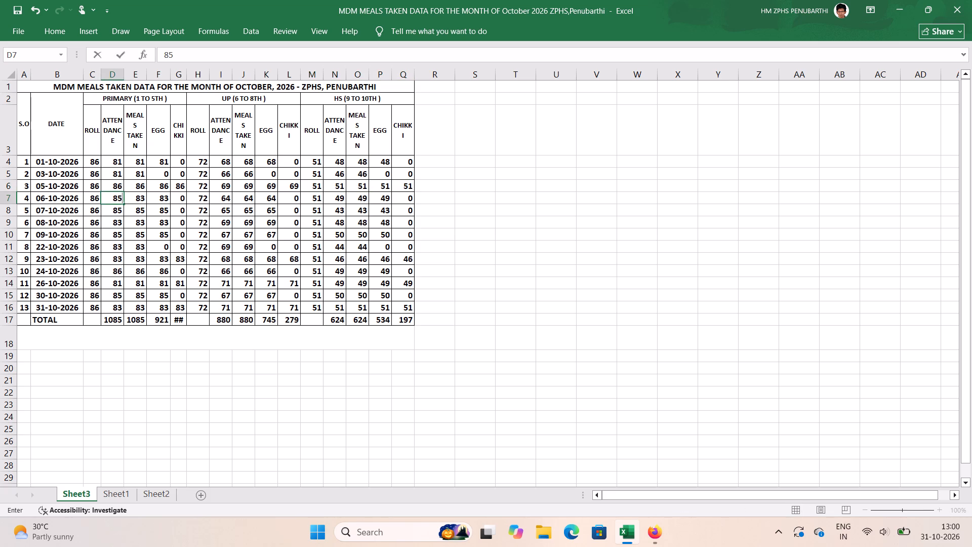
click(149, 228)
click(119, 198)
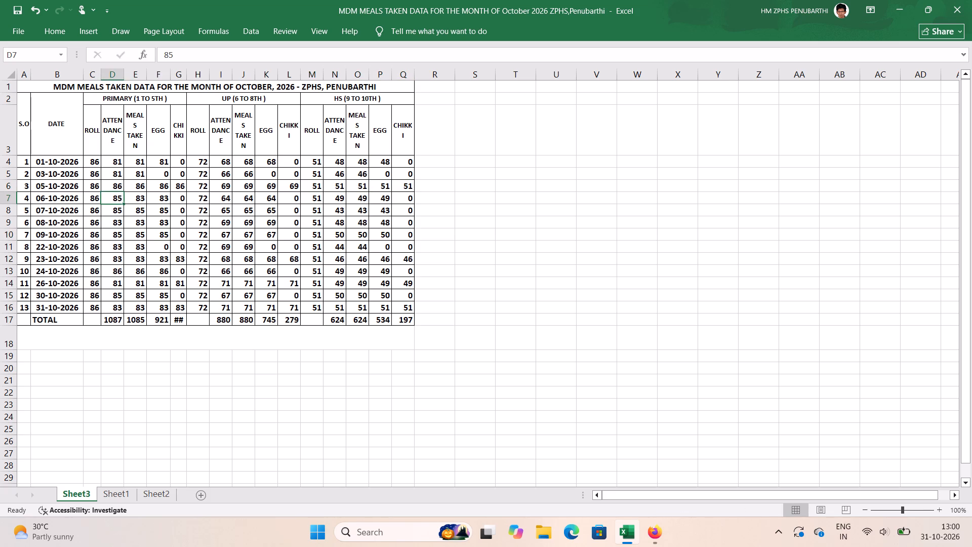
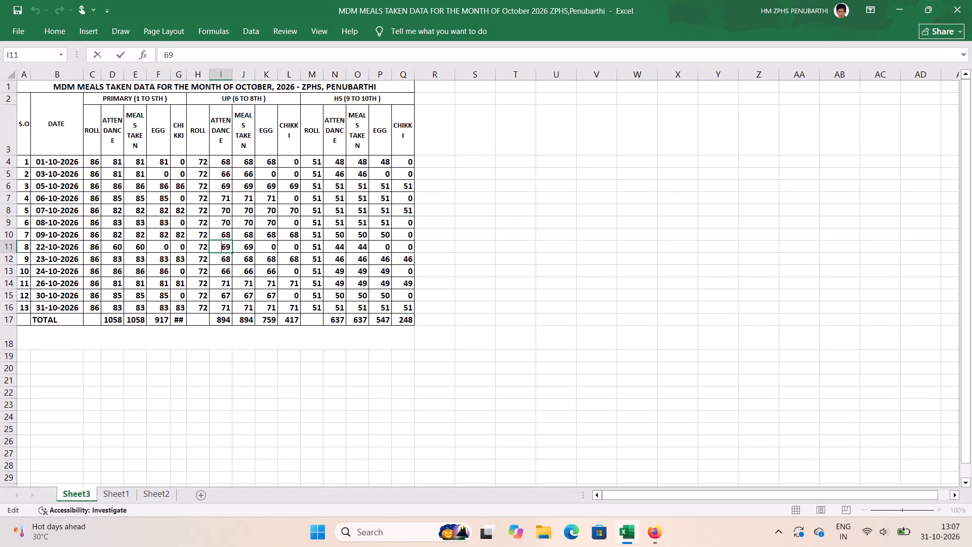
Set the UP (6 to 8th) attendance for 22-10-2026 to 43 and fill it across to meals taken.
text(43)
click(229, 244)
key(BackSpace)
key(BackSpace)
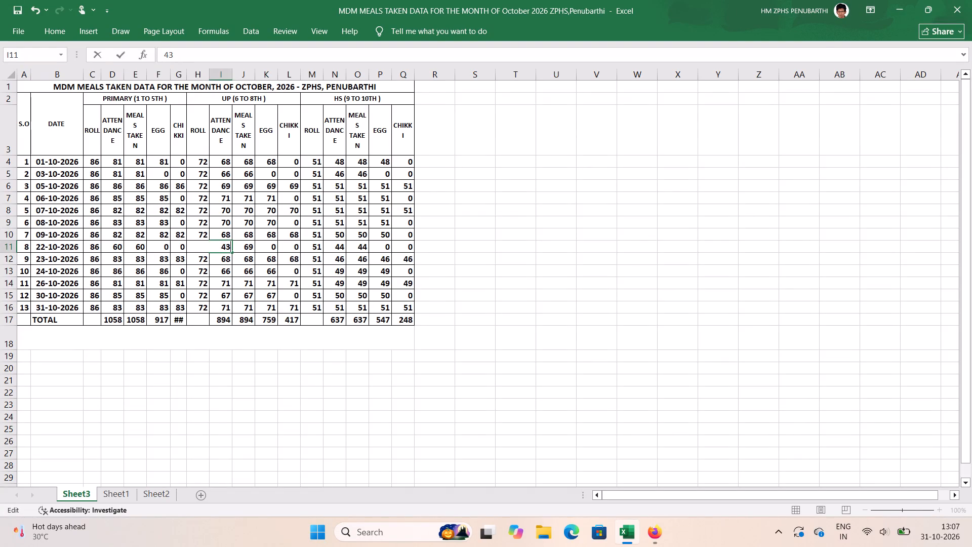
click(279, 365)
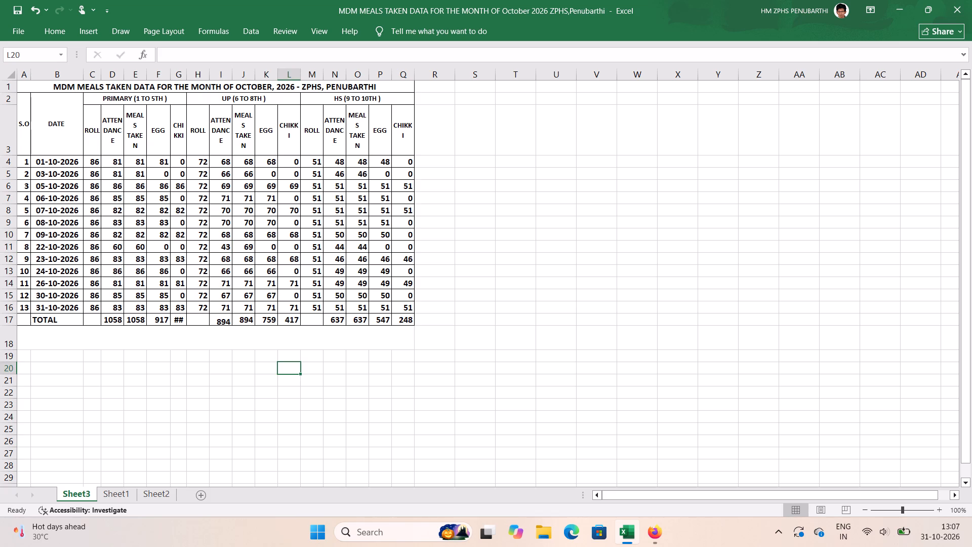
click(226, 248)
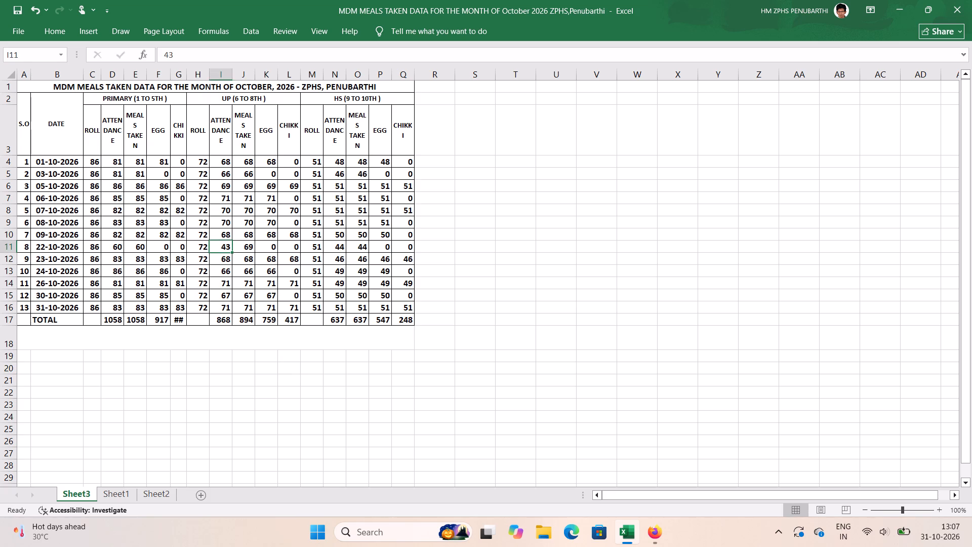
drag(230, 254, 250, 255)
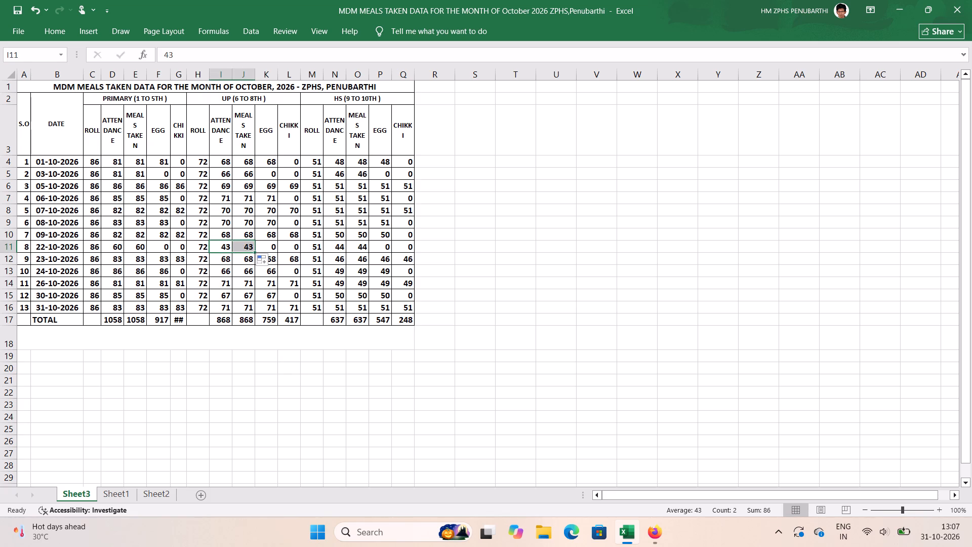
Set the HS (9 to 10th) attendance for 22-10-2026 to 26 and fill it across to meals taken.
click(332, 248)
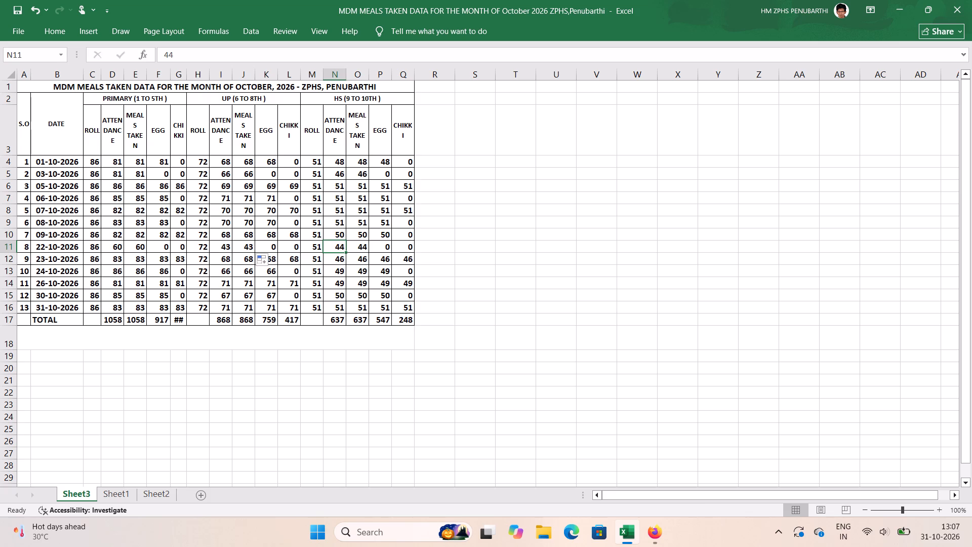
key(2)
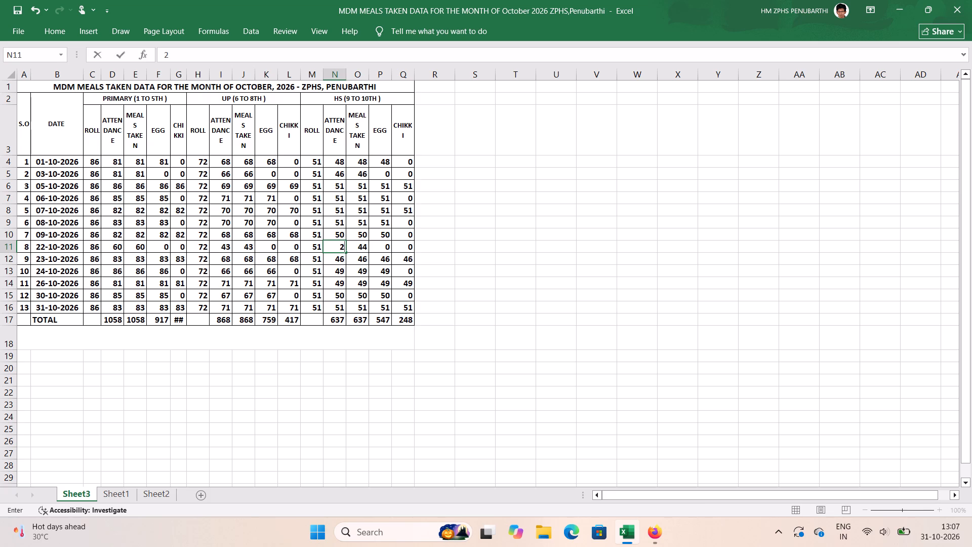
key(6)
click(489, 265)
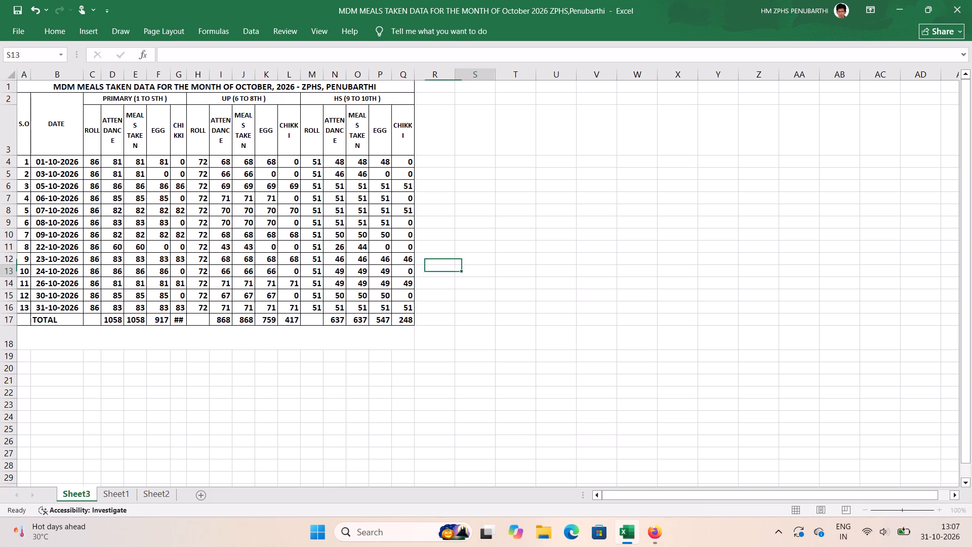
click(342, 246)
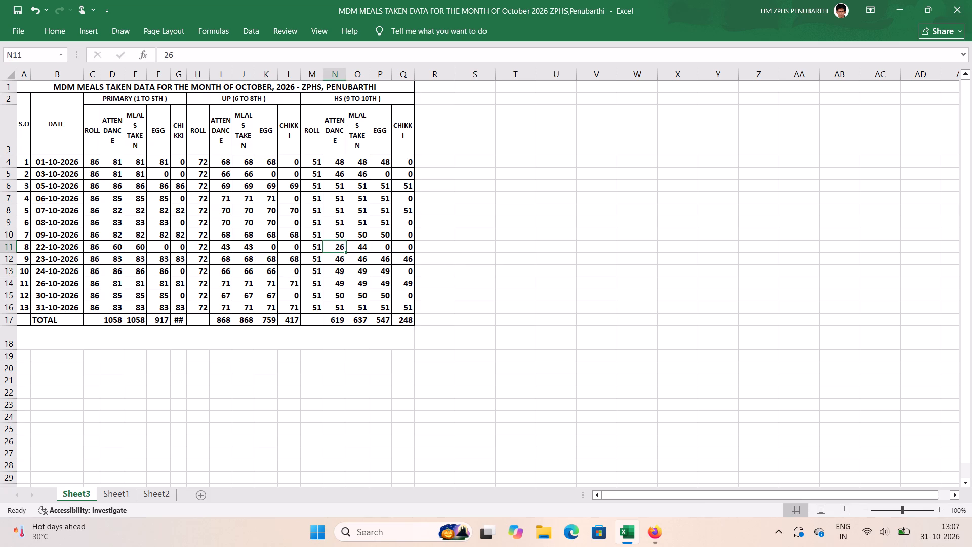
drag(345, 253, 365, 253)
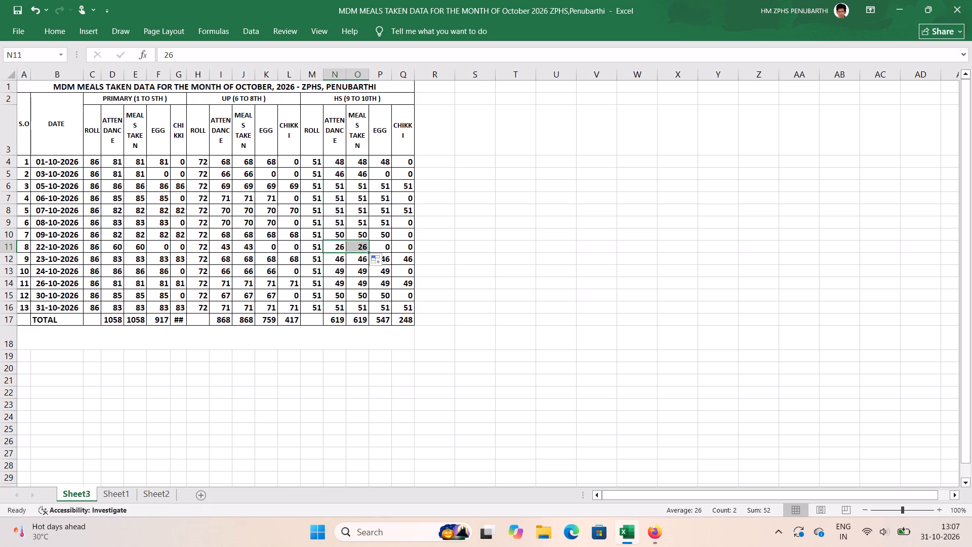
click(524, 241)
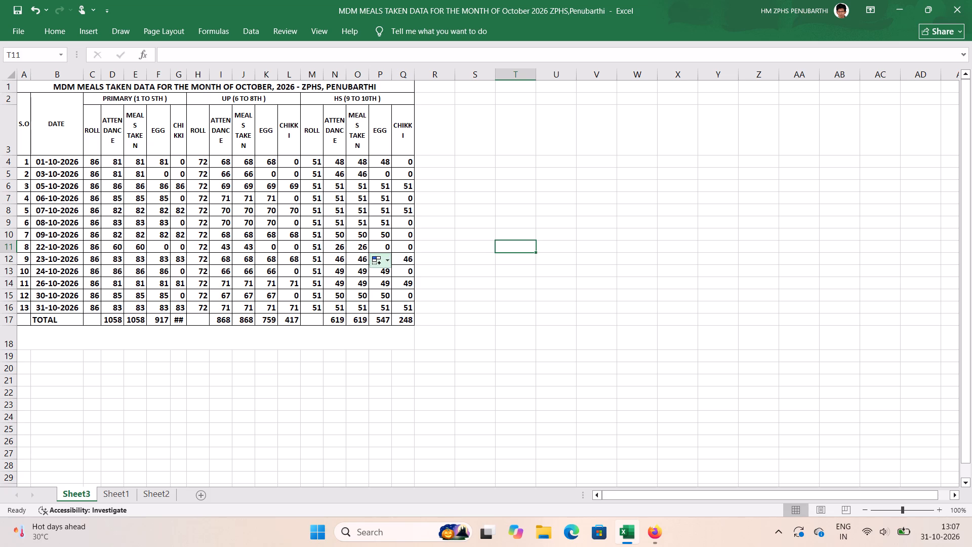
Set the Primary (1 to 5th) attendance for 23-10-2026 to 78.
click(117, 262)
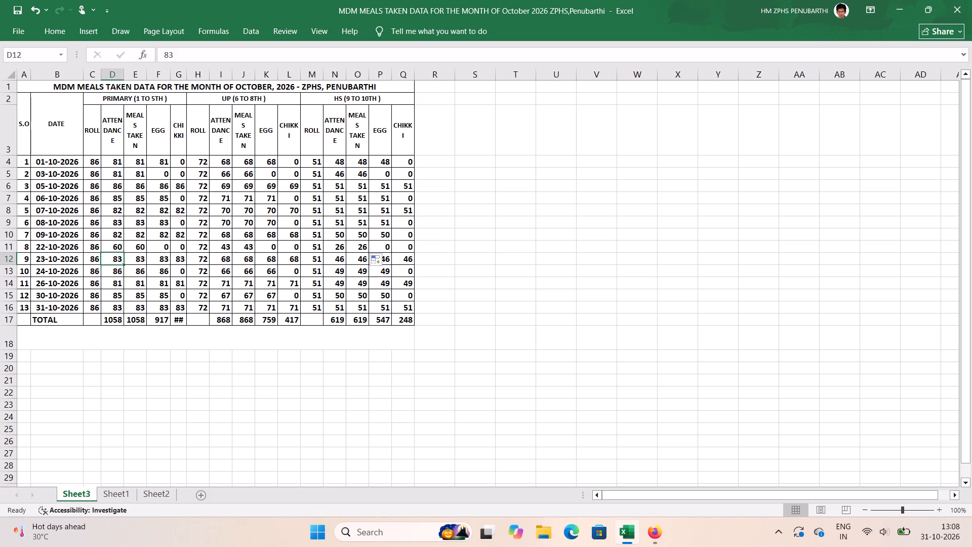
text(78)
click(183, 296)
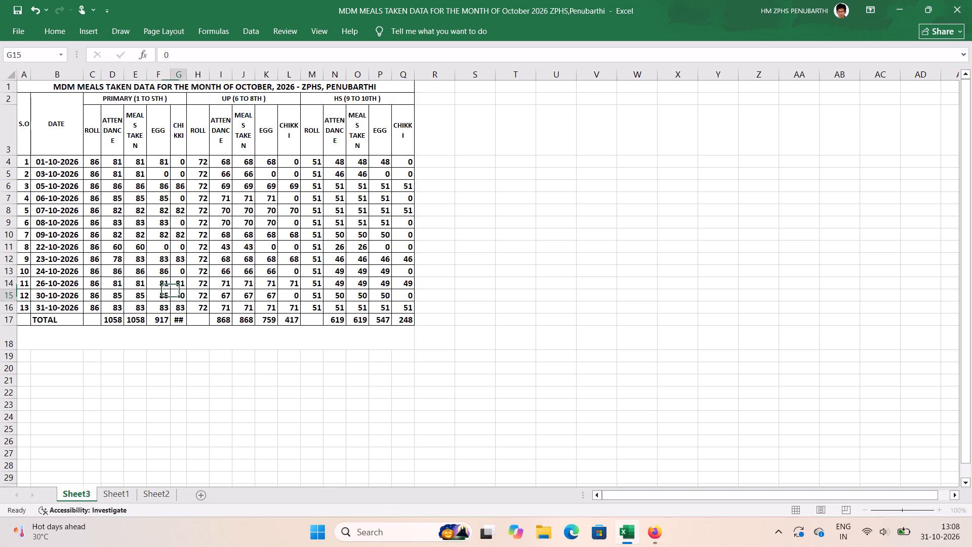
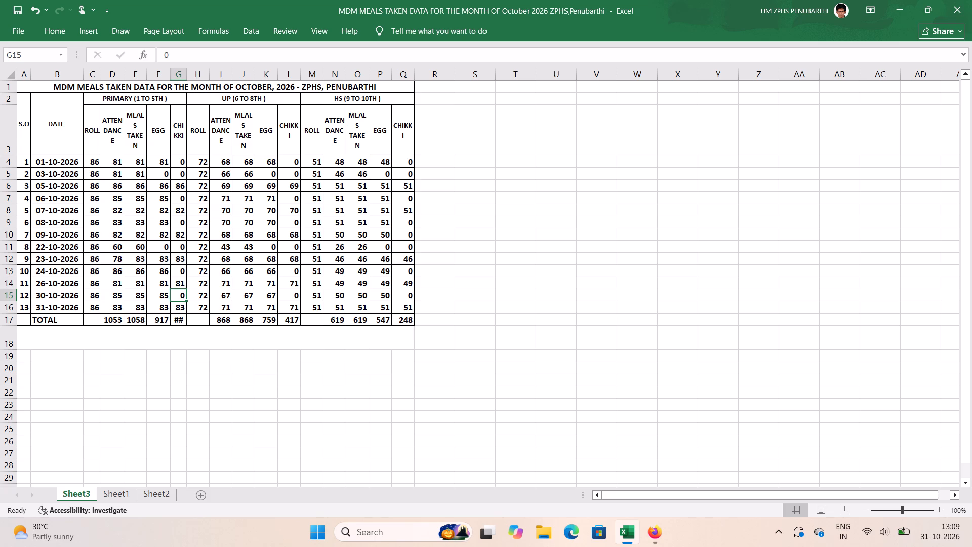
Fill the Primary (1 to 5th) attendance of 78 for 23-10-2026 across to meals taken and egg.
click(119, 258)
drag(124, 262, 138, 262)
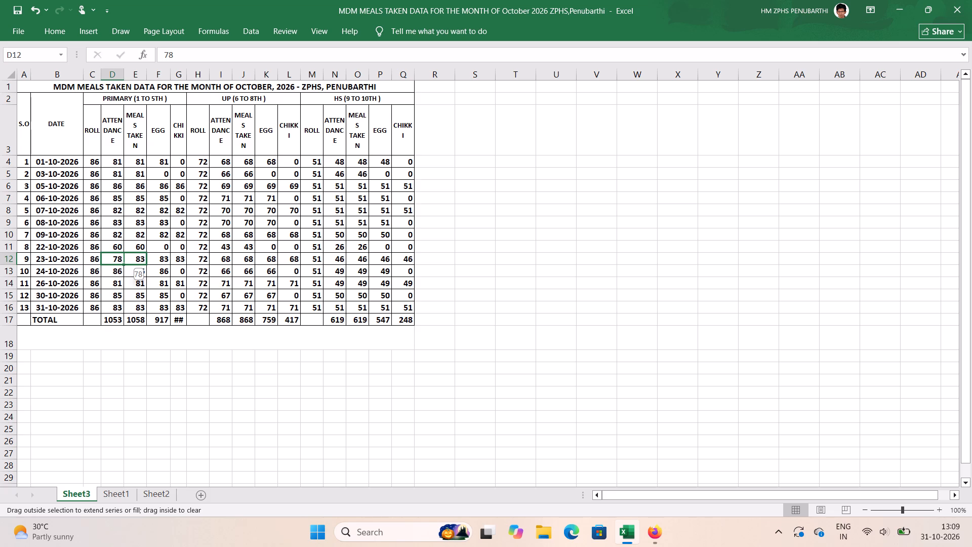
drag(138, 262, 165, 262)
drag(165, 262, 165, 262)
Select the Primary (1 to 5th) chikki figure for 23-10-2026.
click(182, 260)
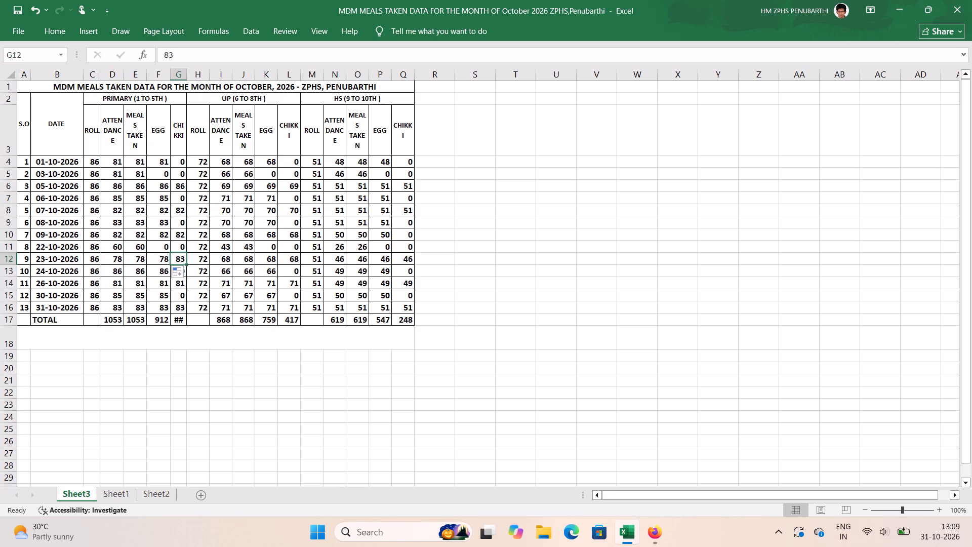
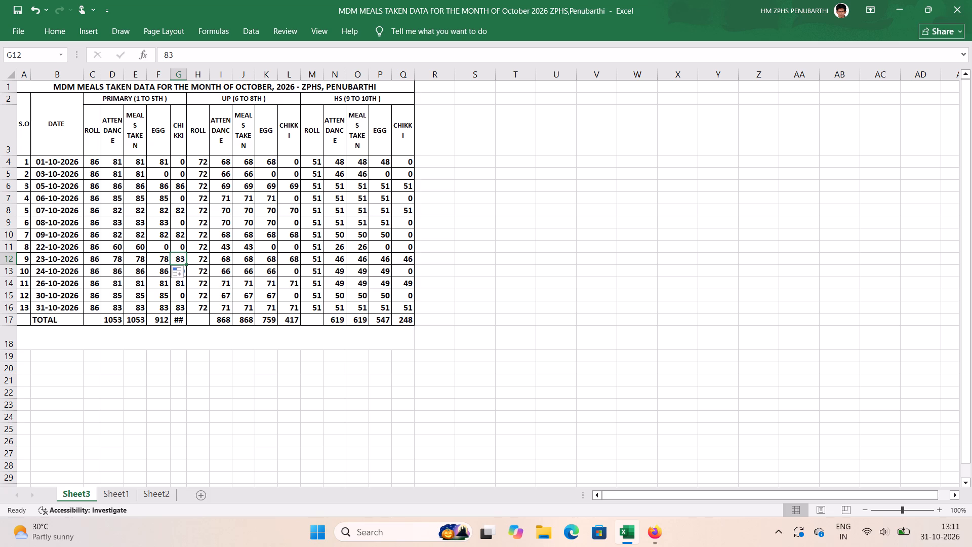
Set the UP (6 to 8th) attendance for 23-10-2026 to 65 and fill it across meals taken, egg and chikki.
click(224, 259)
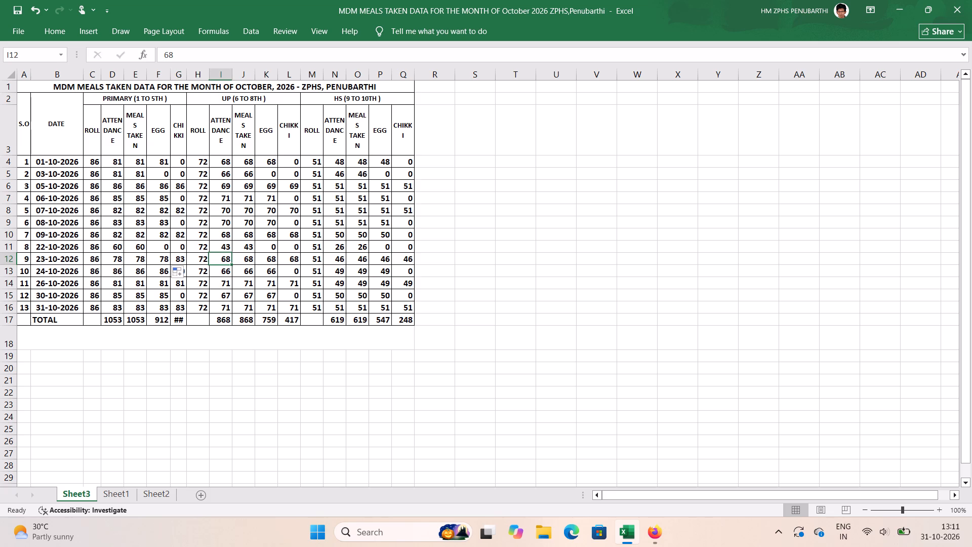
key(6)
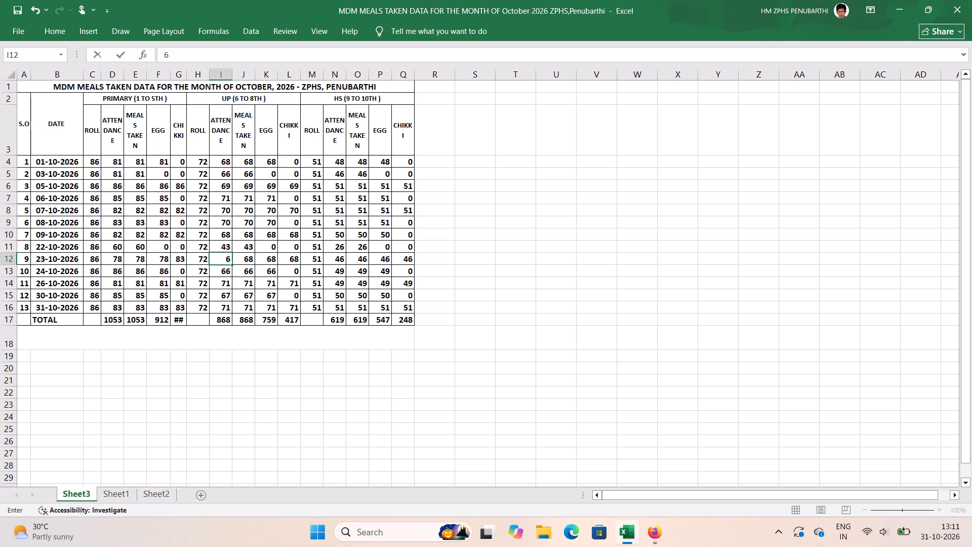
key(5)
click(271, 286)
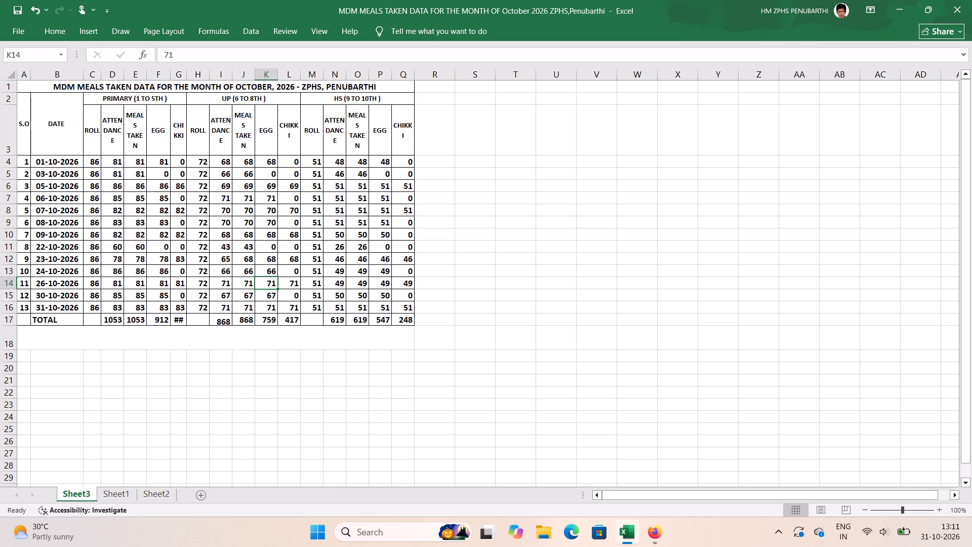
click(226, 258)
drag(231, 265, 247, 264)
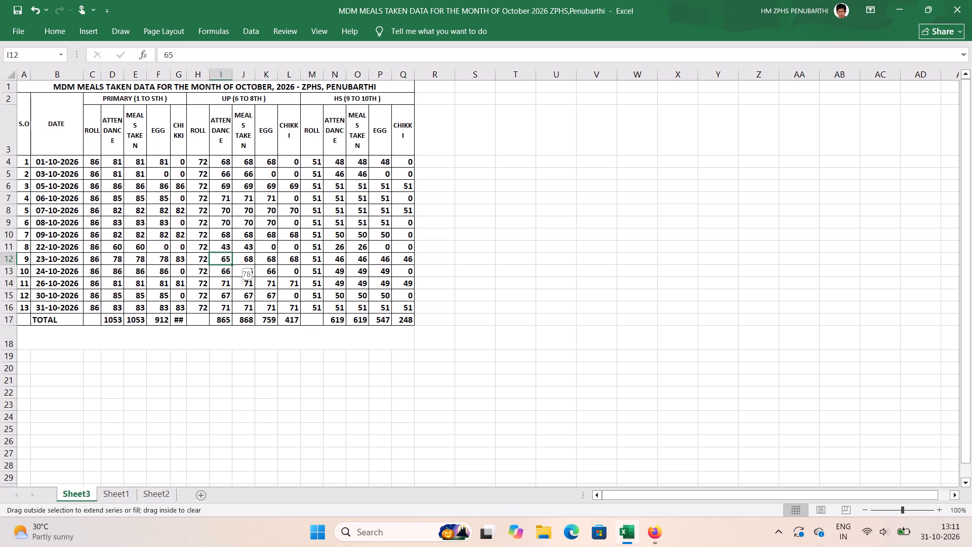
drag(247, 264, 294, 261)
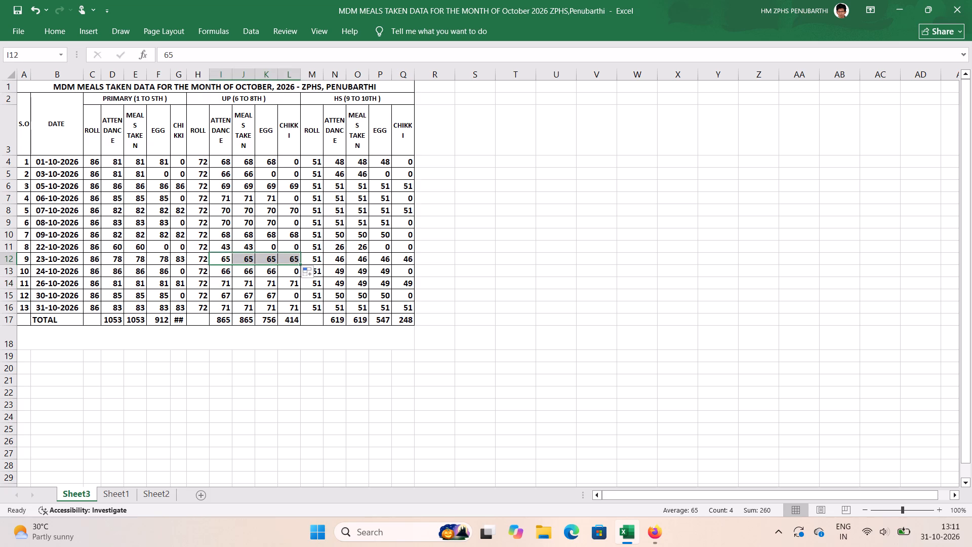
Set the HS (9 to 10th) attendance for 23-10-2026 to 40 and fill it across meals taken, egg and chikki.
click(342, 260)
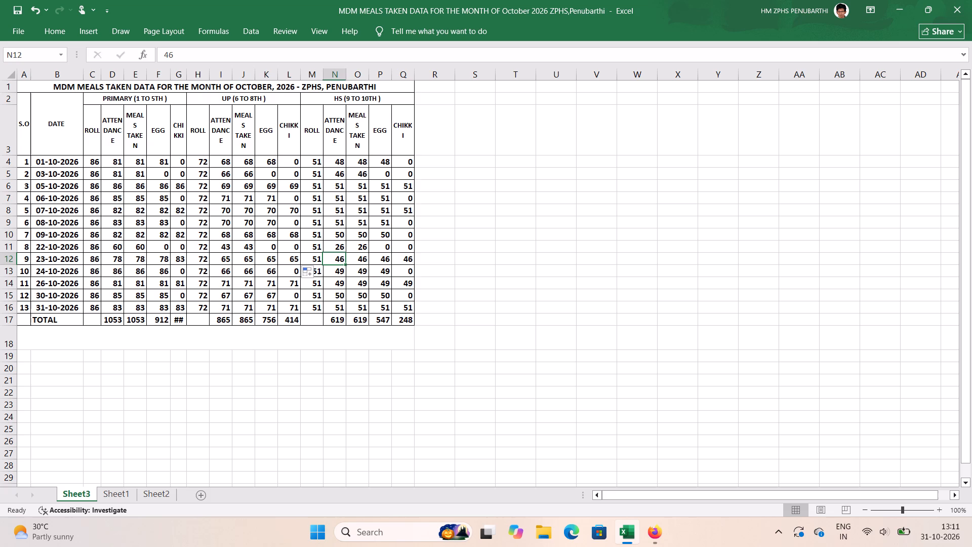
key(4)
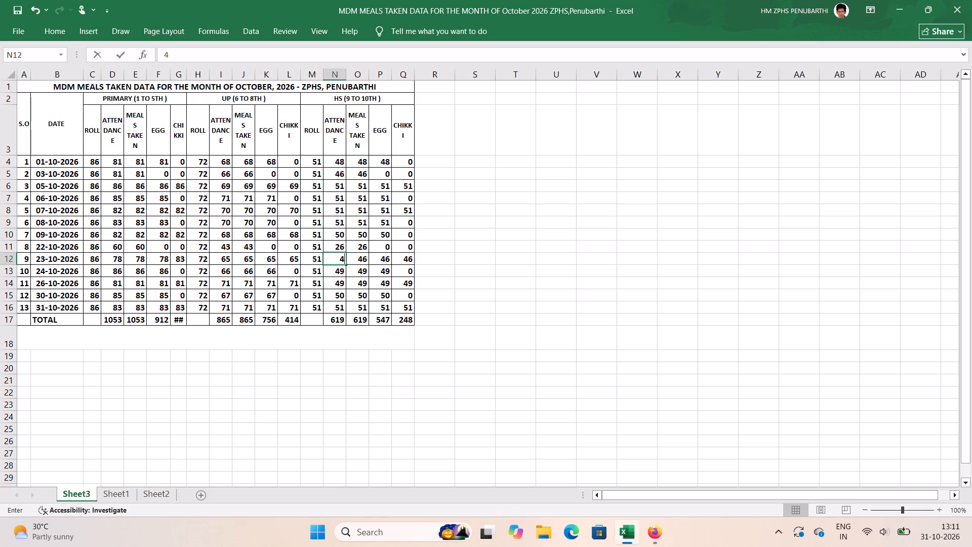
key(0)
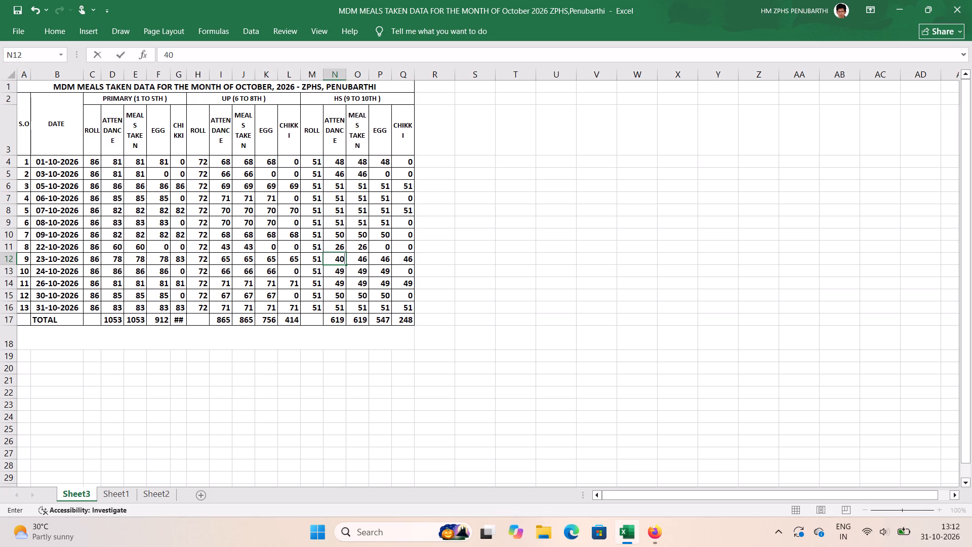
click(458, 268)
click(342, 260)
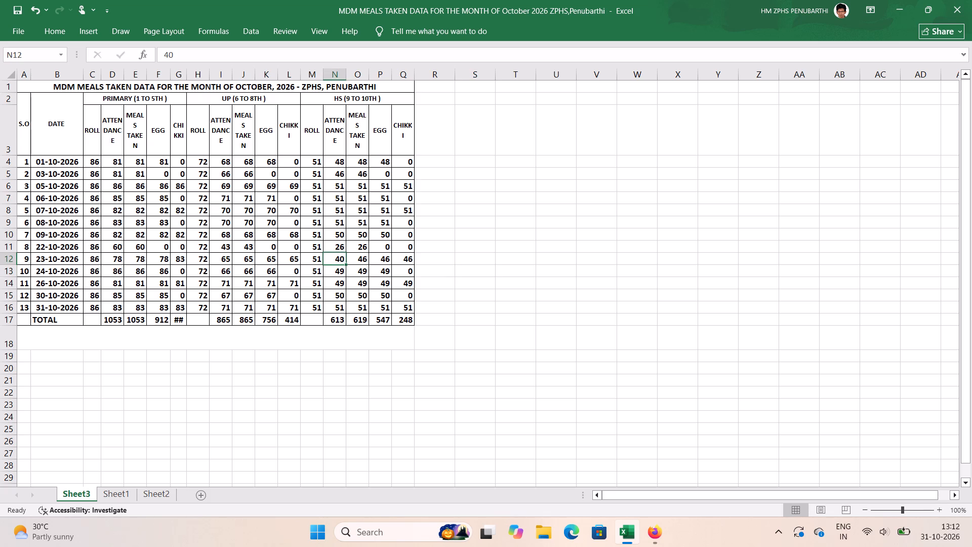
drag(346, 264, 410, 263)
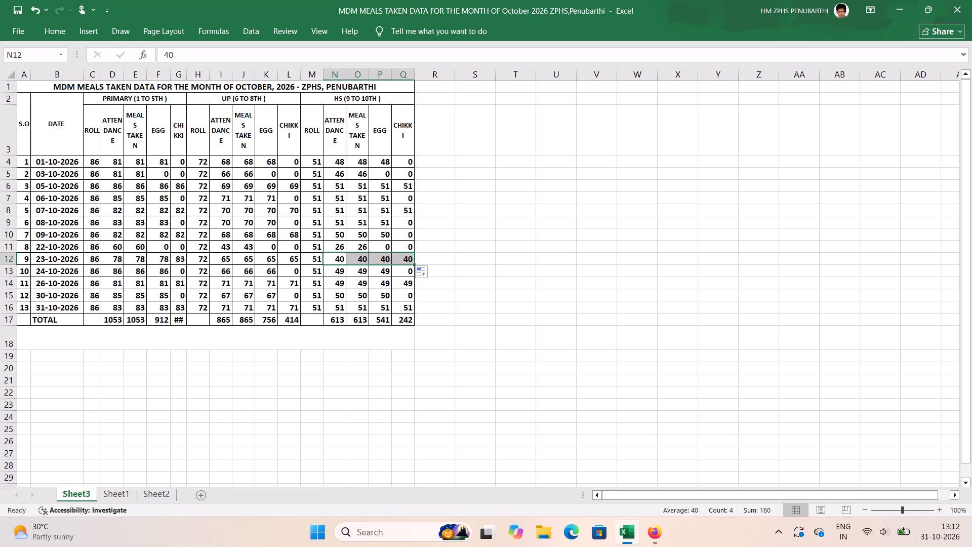
click(518, 253)
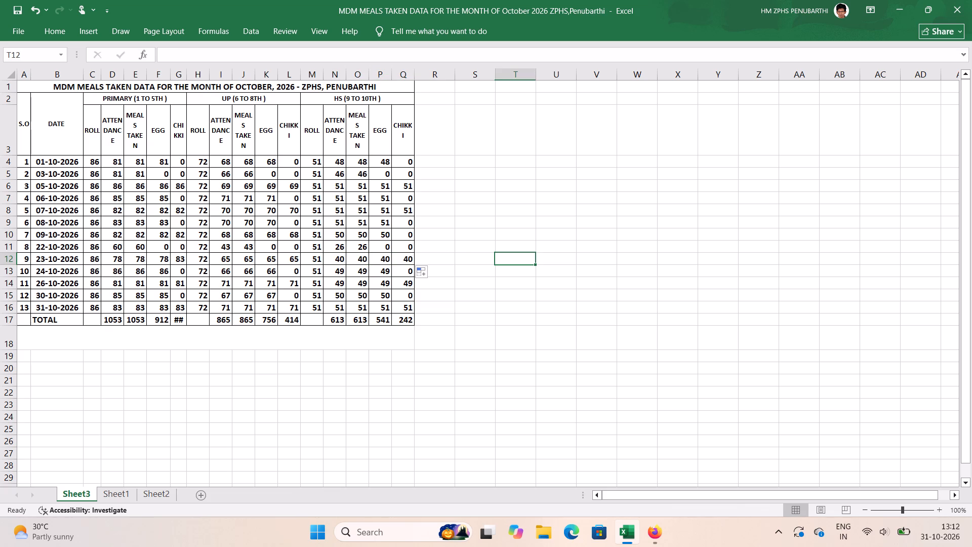
For 24-10-2026, set Primary (1 to 5th) attendance and meals taken to 74 and egg to 0.
click(124, 275)
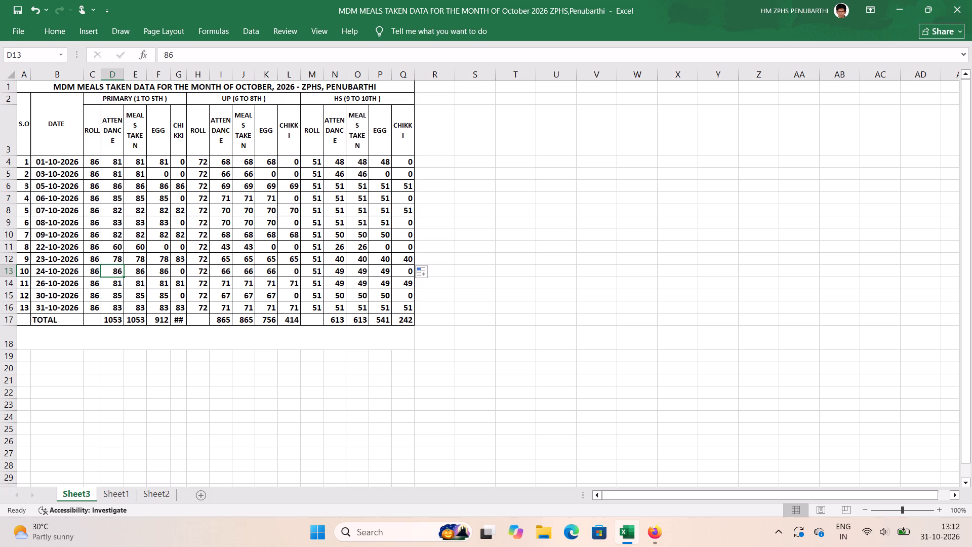
text(74)
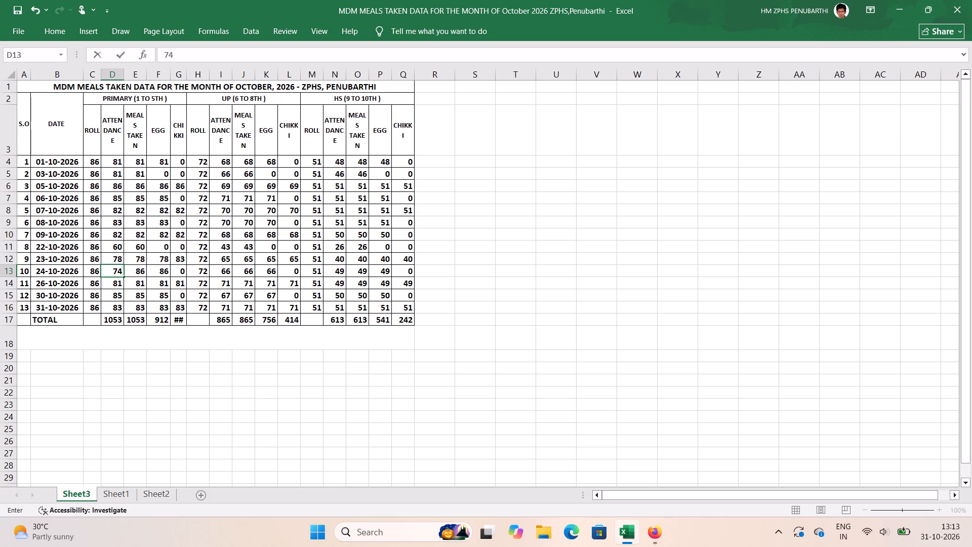
drag(124, 277, 163, 272)
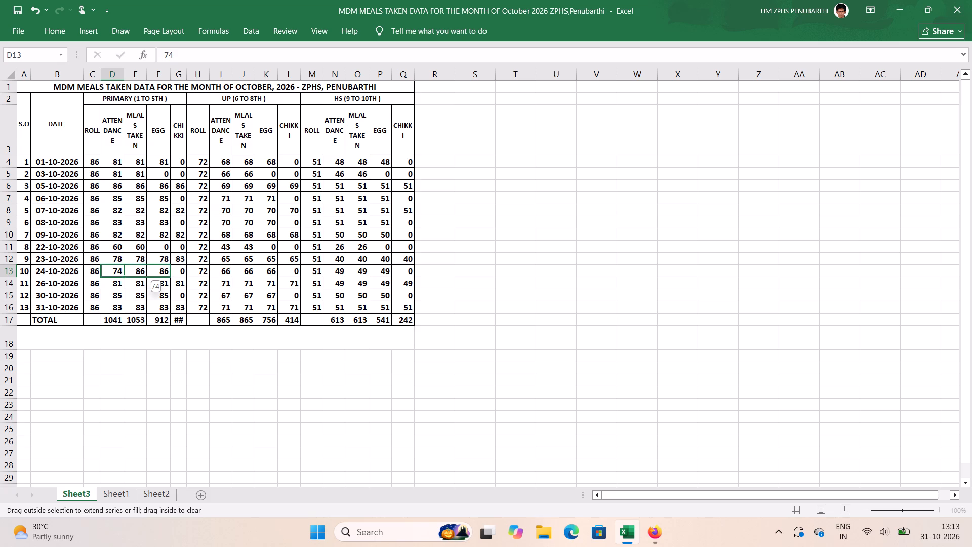
drag(163, 272, 153, 272)
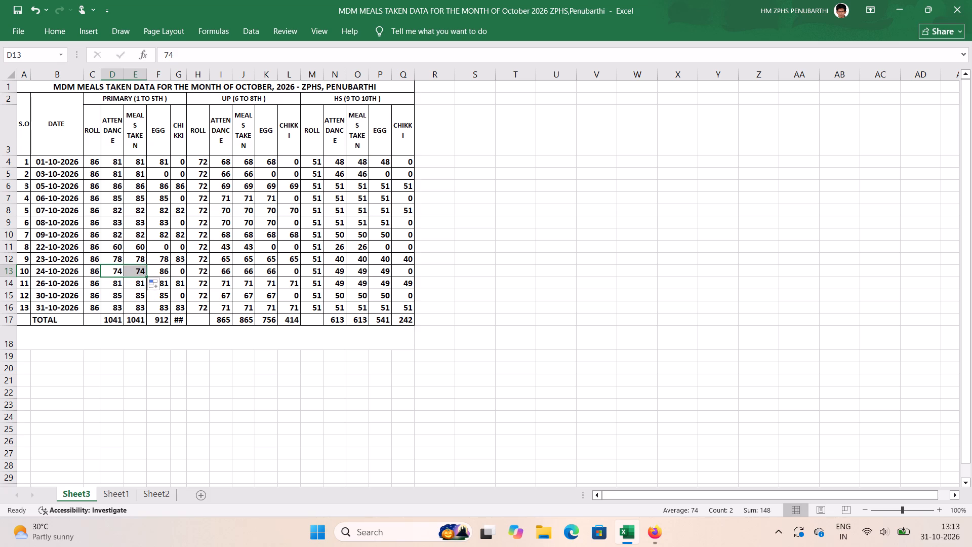
click(165, 271)
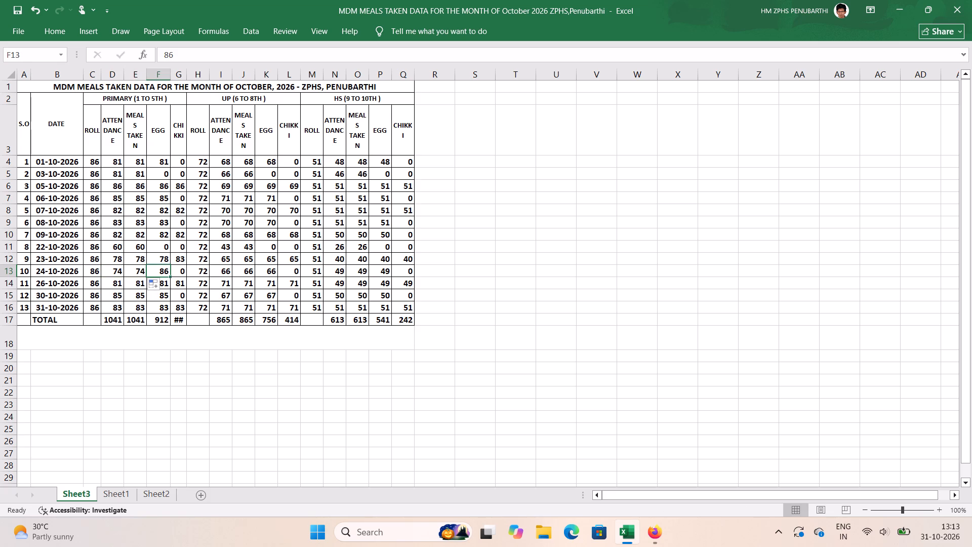
key(0)
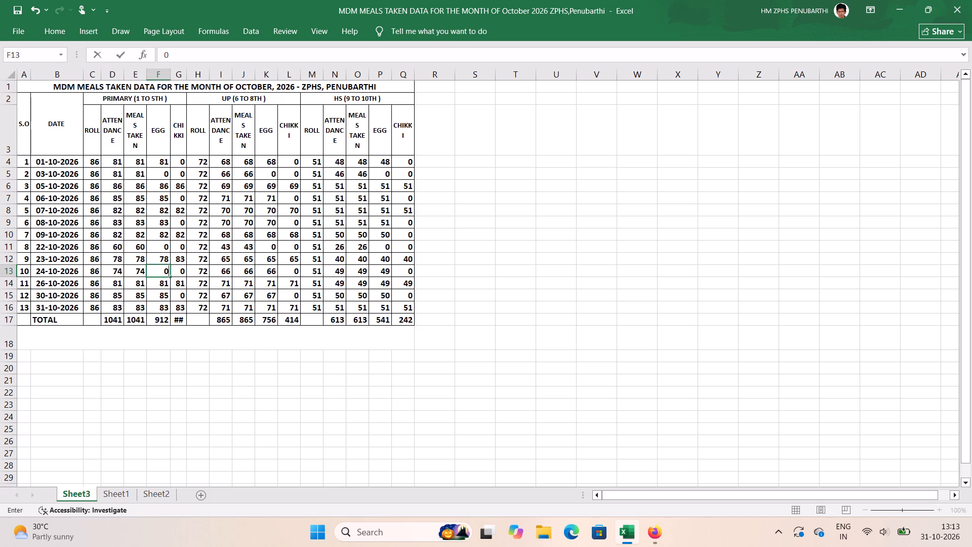
For 24-10-2026, set UP (6 to 8th) attendance and meals taken to 67 and egg to 0.
click(245, 271)
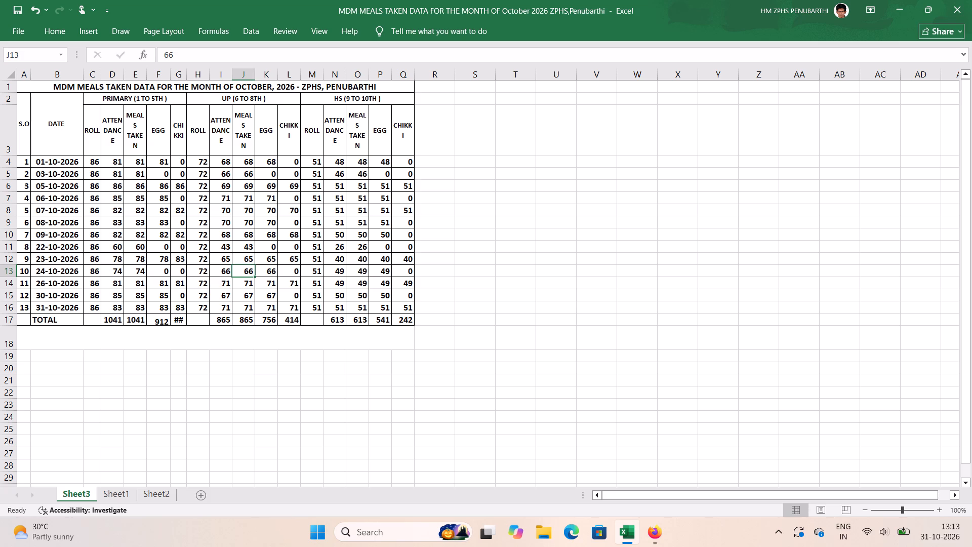
click(228, 271)
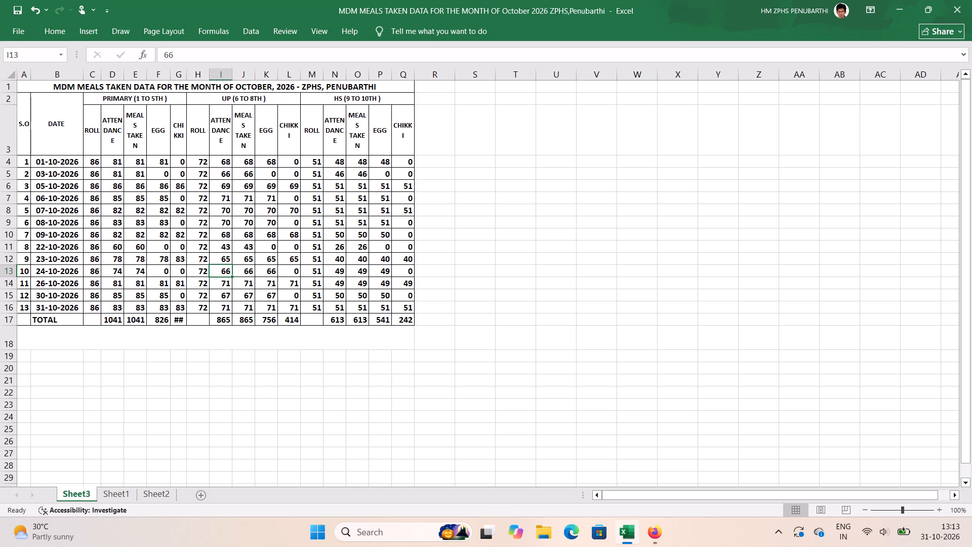
text(67)
click(270, 298)
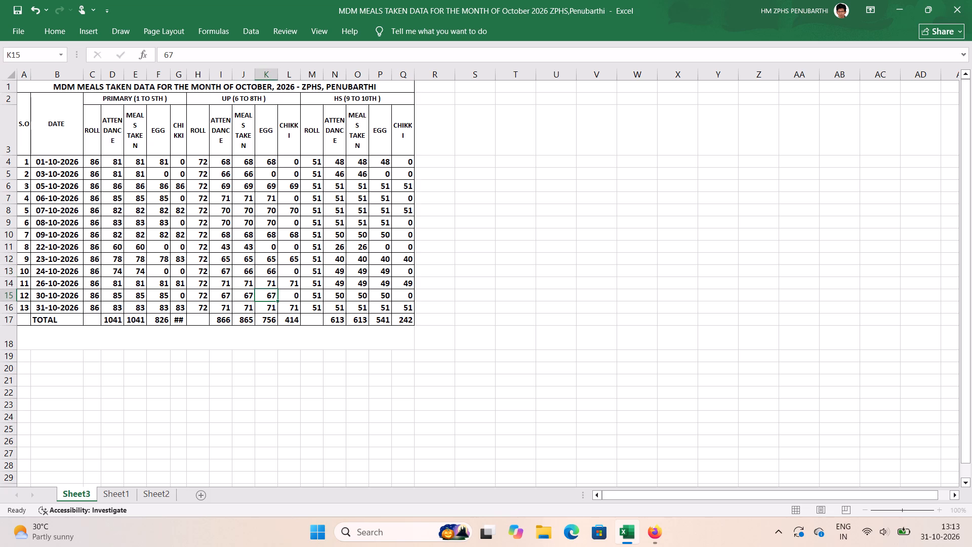
click(226, 271)
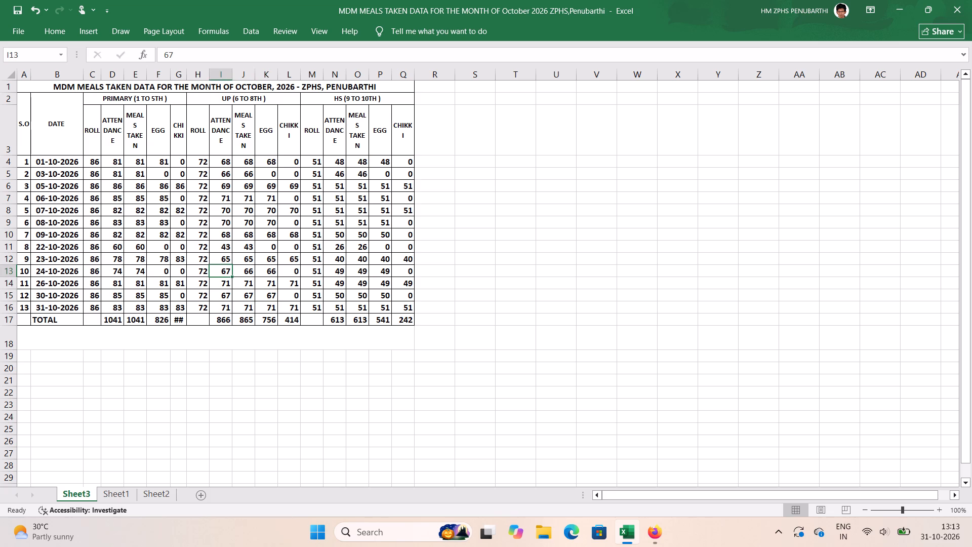
drag(233, 279, 264, 277)
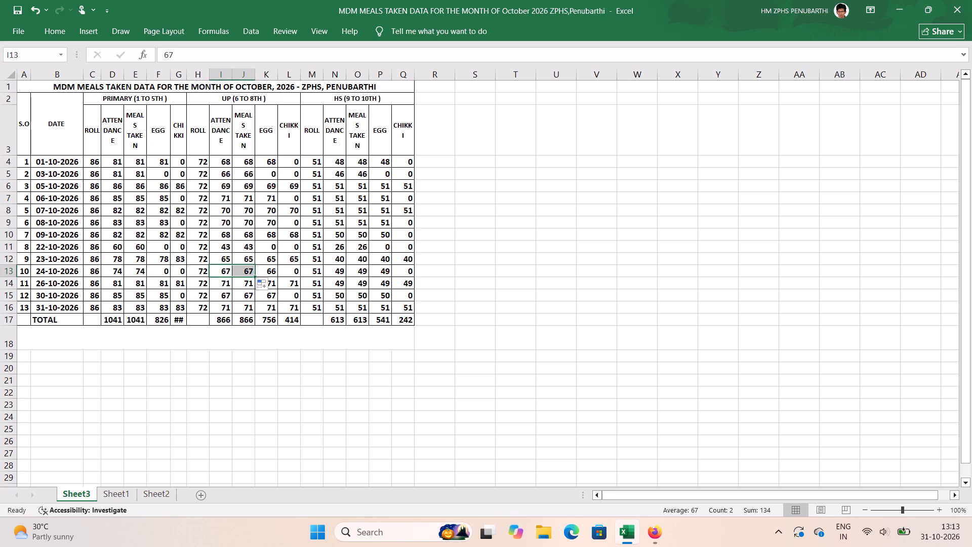
click(272, 273)
key(0)
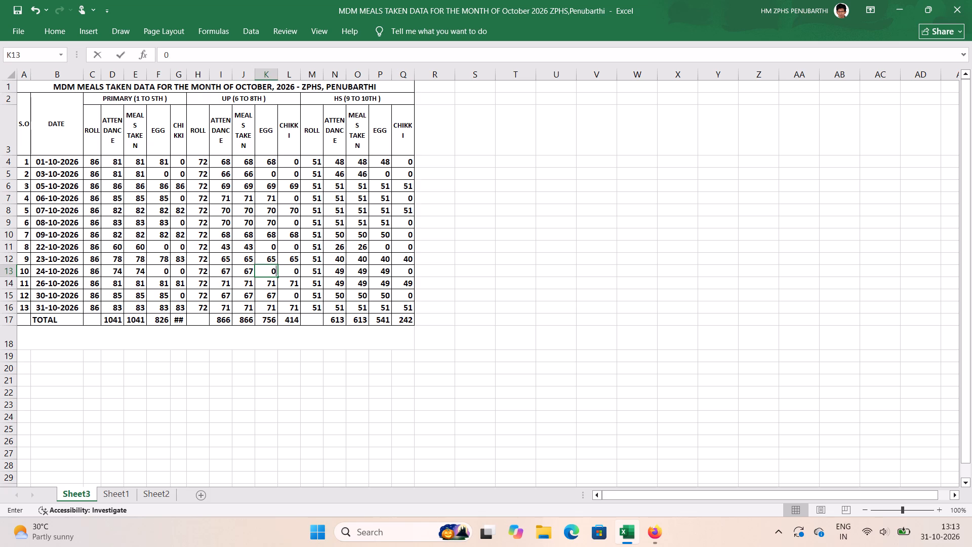
For 24-10-2026, set HS (9 to 10th) attendance and meals taken to 41 and egg to 0.
click(342, 269)
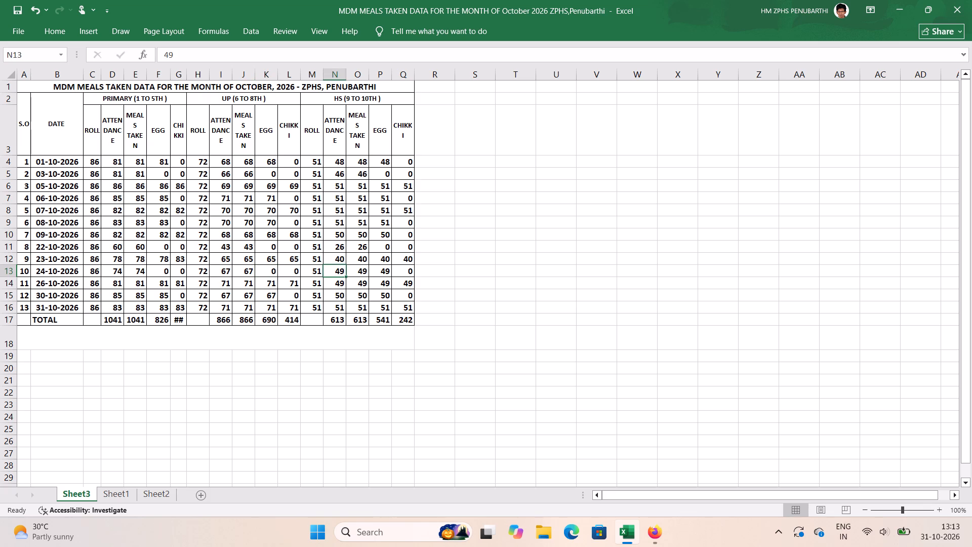
click(342, 269)
text(41)
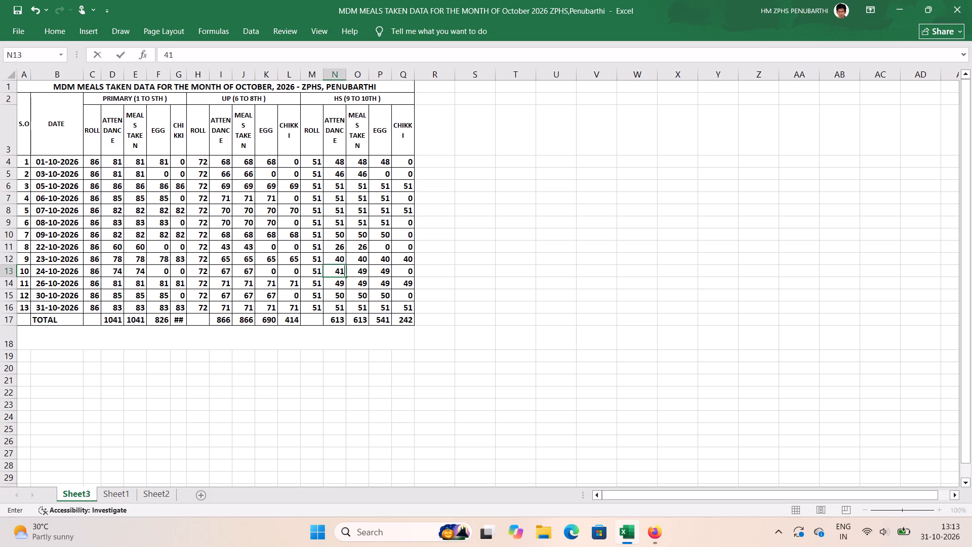
click(384, 298)
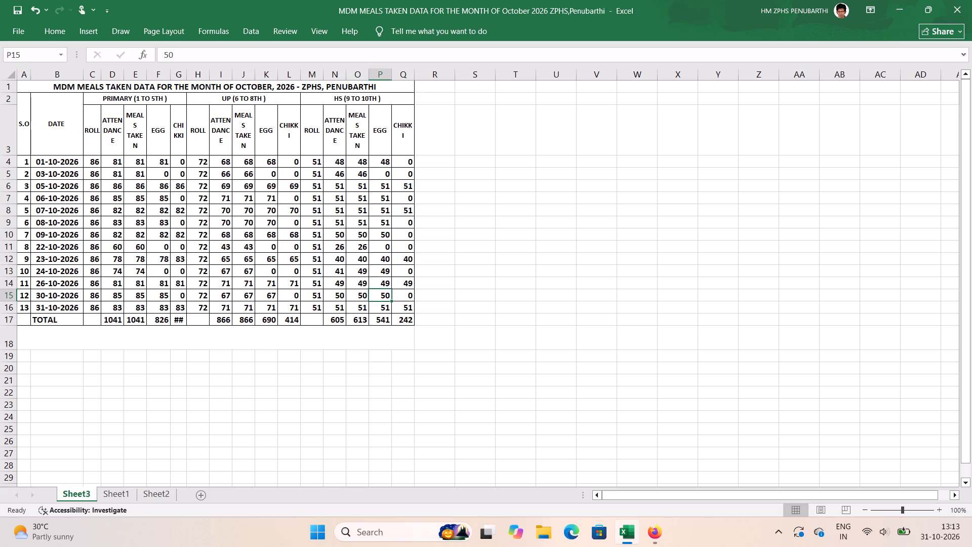
click(342, 272)
drag(344, 273, 374, 273)
click(386, 272)
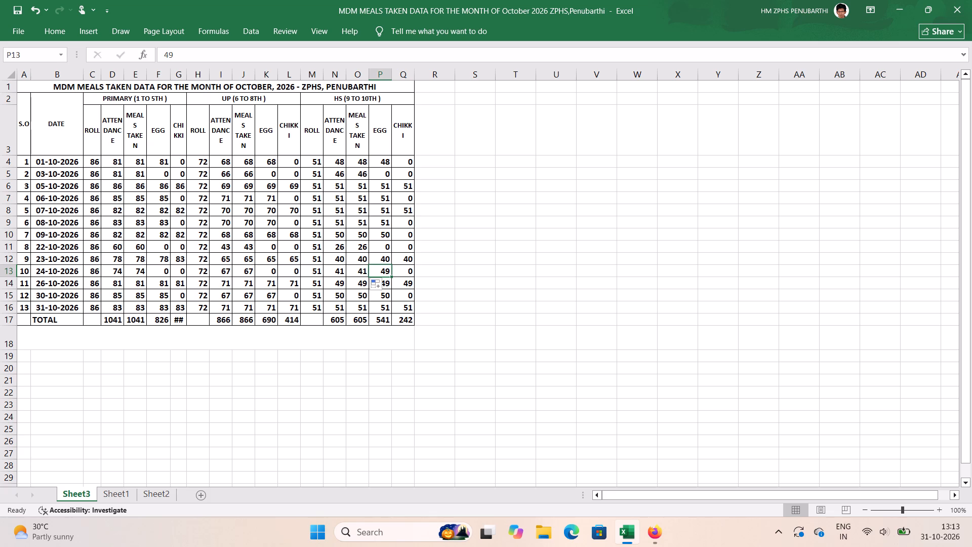
key(0)
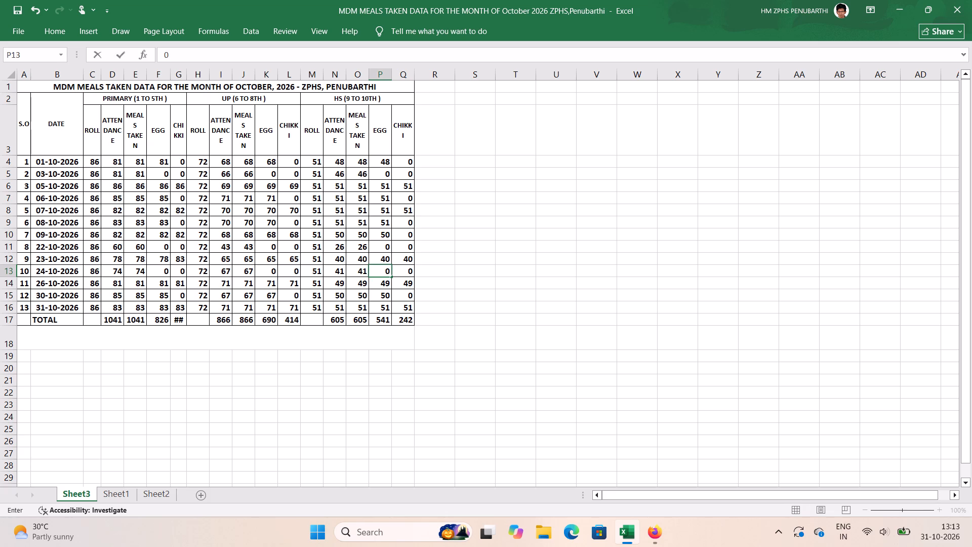
click(460, 264)
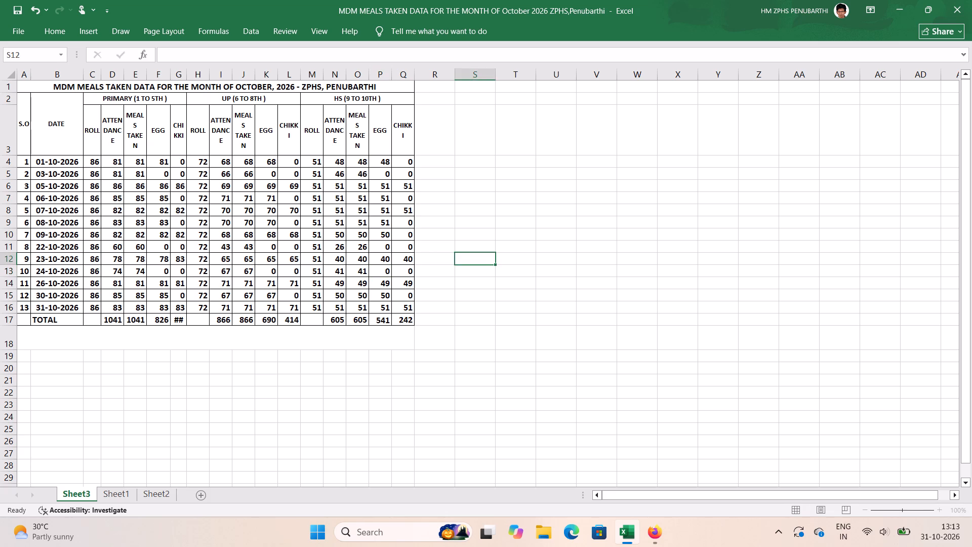
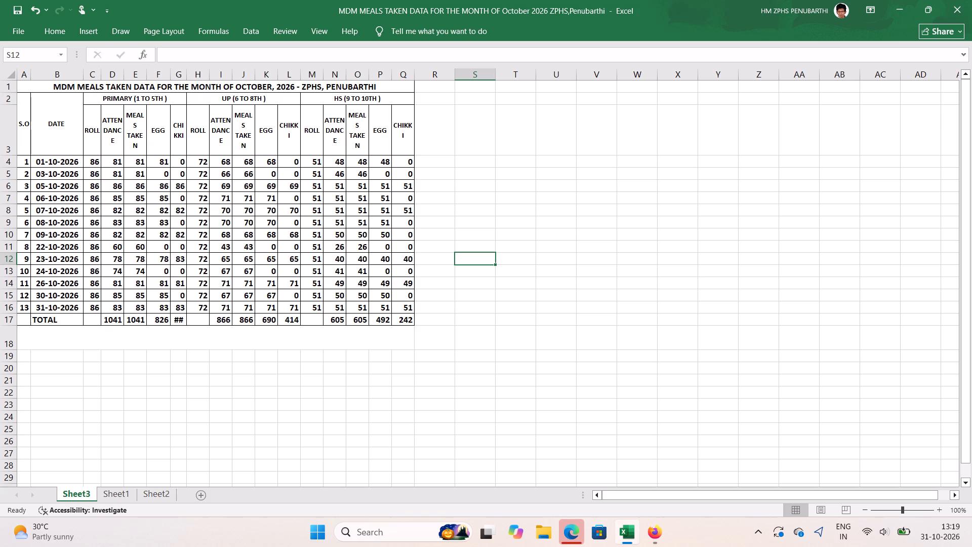
For 22-10-2026, fill the meals taken figures across to egg: 60 for Primary, 43 for UP and 26 for HS.
click(140, 246)
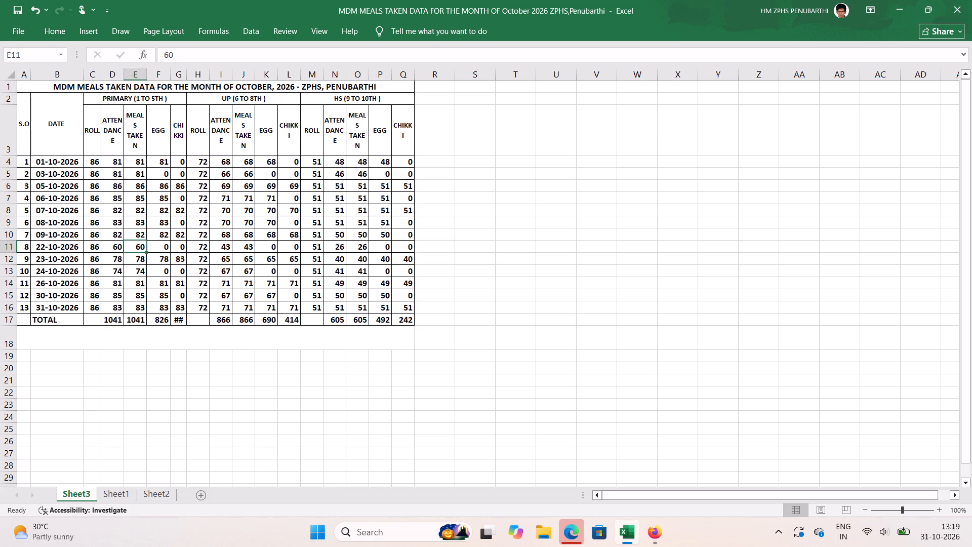
drag(147, 252, 168, 251)
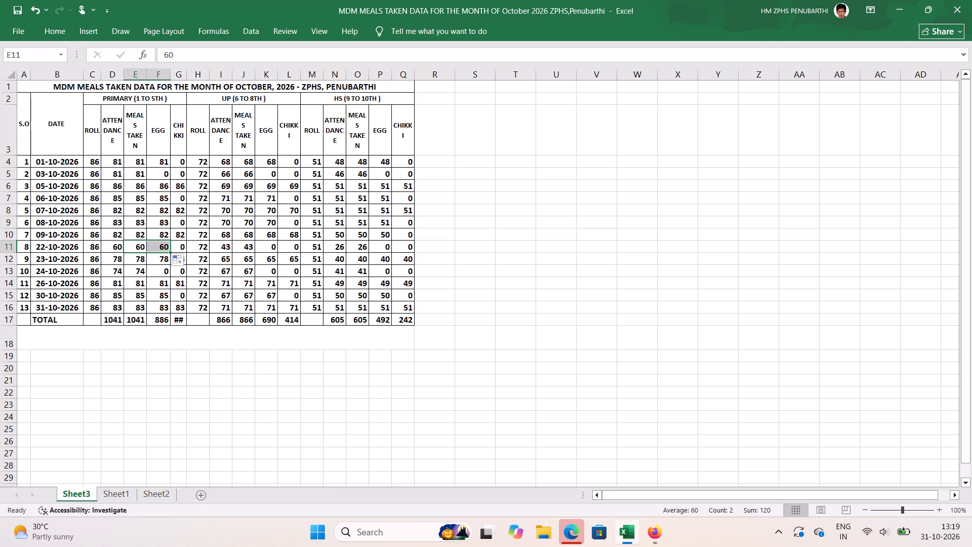
click(240, 248)
drag(254, 253, 274, 252)
scroll(350, 247, right, 1)
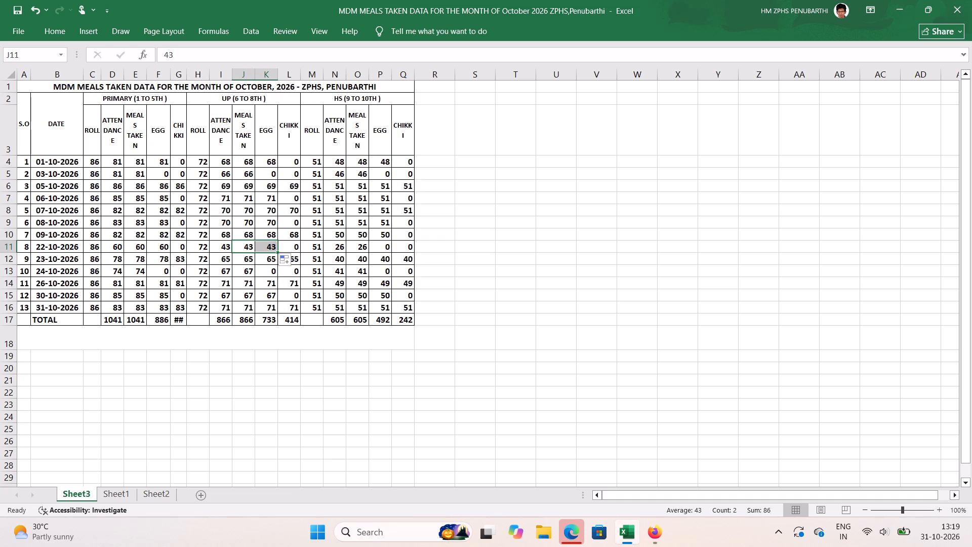
click(359, 248)
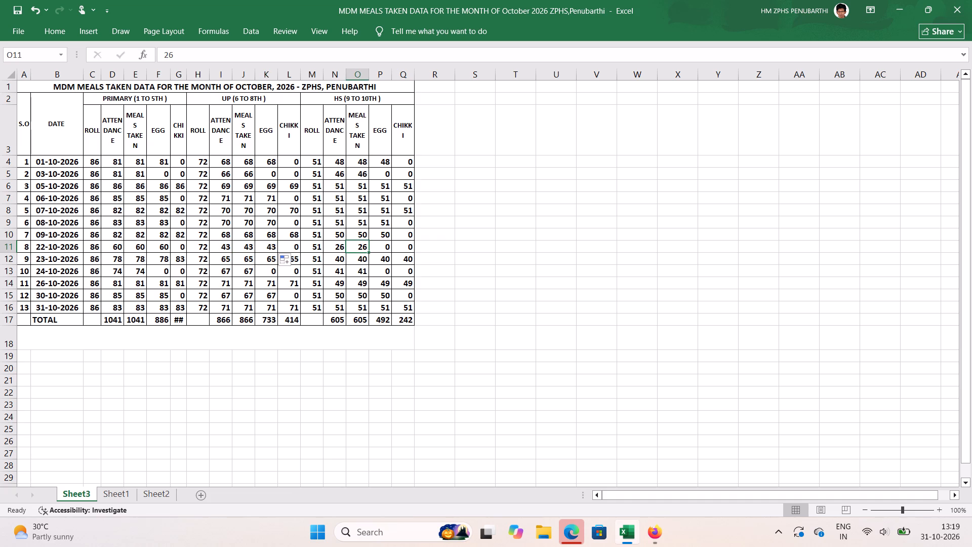
drag(368, 252, 390, 250)
scroll(425, 244, right, 1)
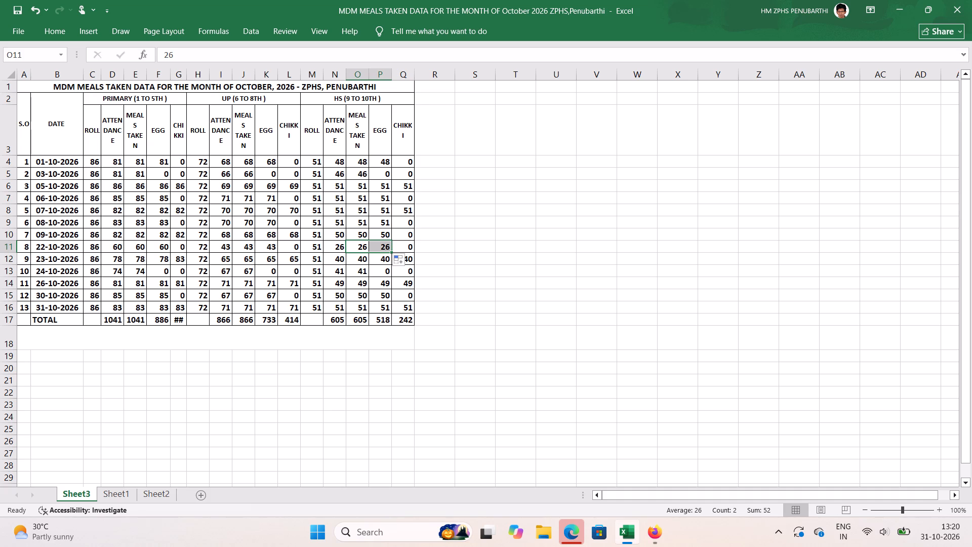
Set the Primary (1 to 5th) attendance for 26-10-2026 to 78 and fill it across meals taken, egg and chikki.
click(116, 281)
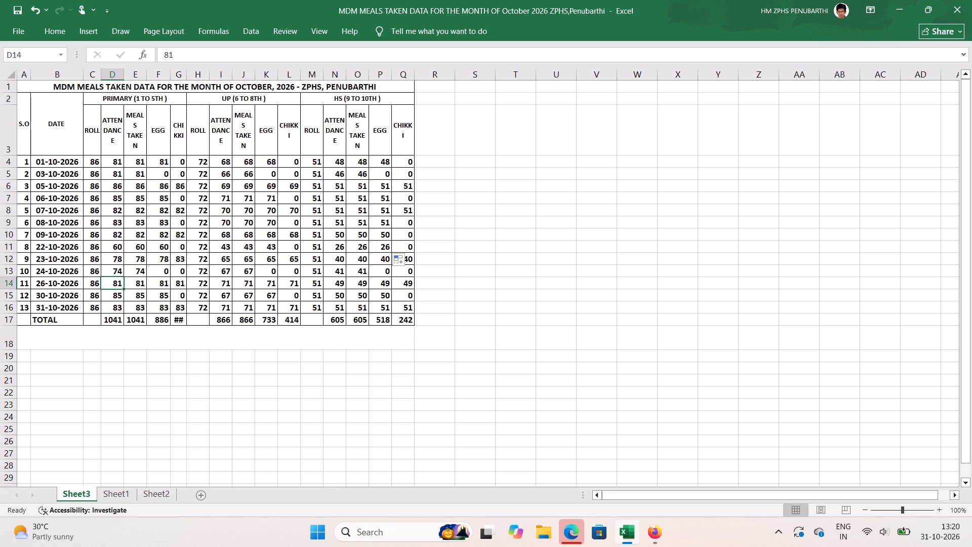
text(78)
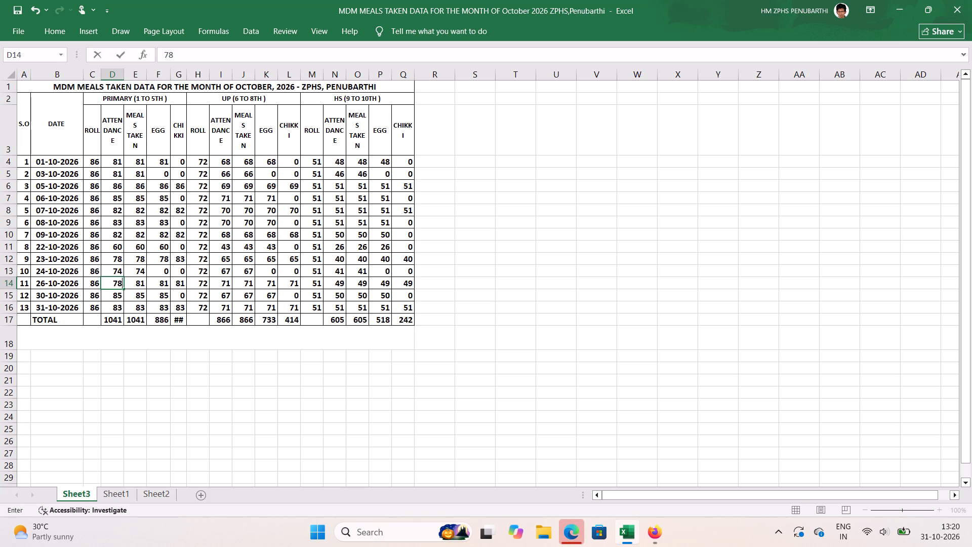
click(158, 317)
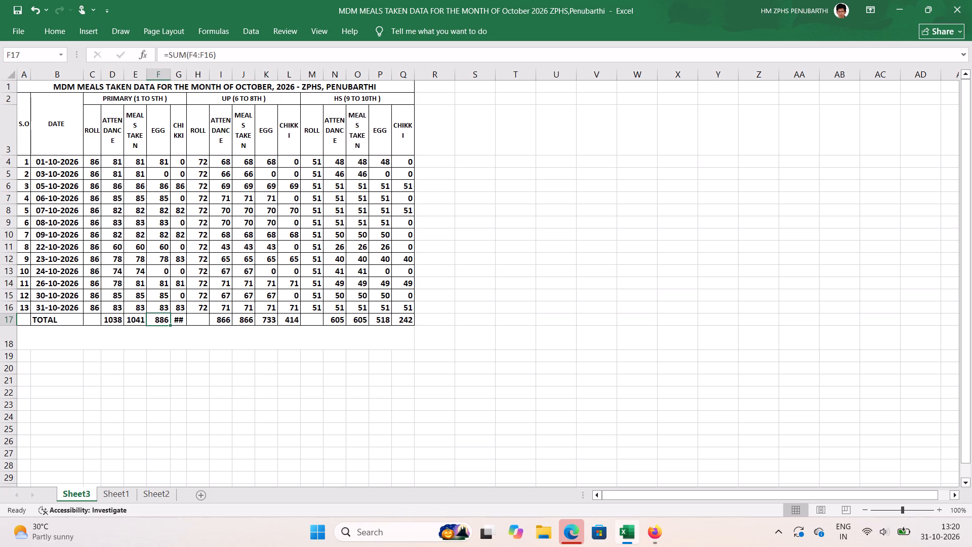
click(118, 285)
drag(125, 288, 163, 286)
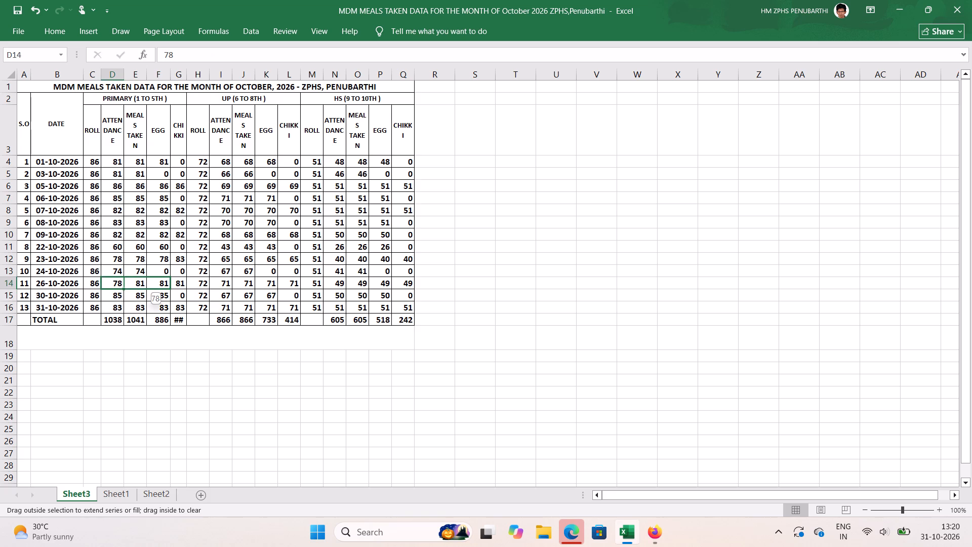
drag(163, 286, 175, 286)
drag(175, 286, 183, 286)
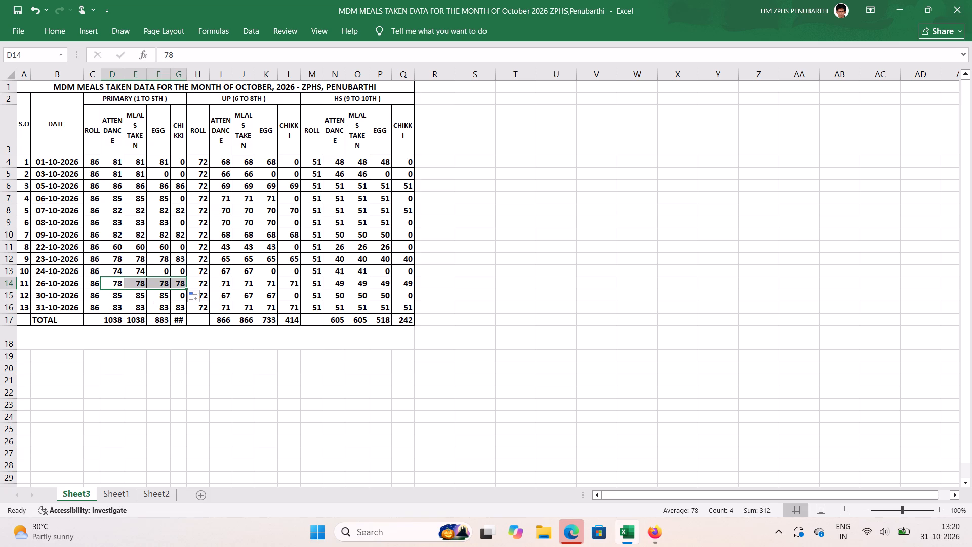
Set the UP (6 to 8th) attendance for 26-10-2026 to 64 and fill it across meals taken, egg and chikki.
click(228, 285)
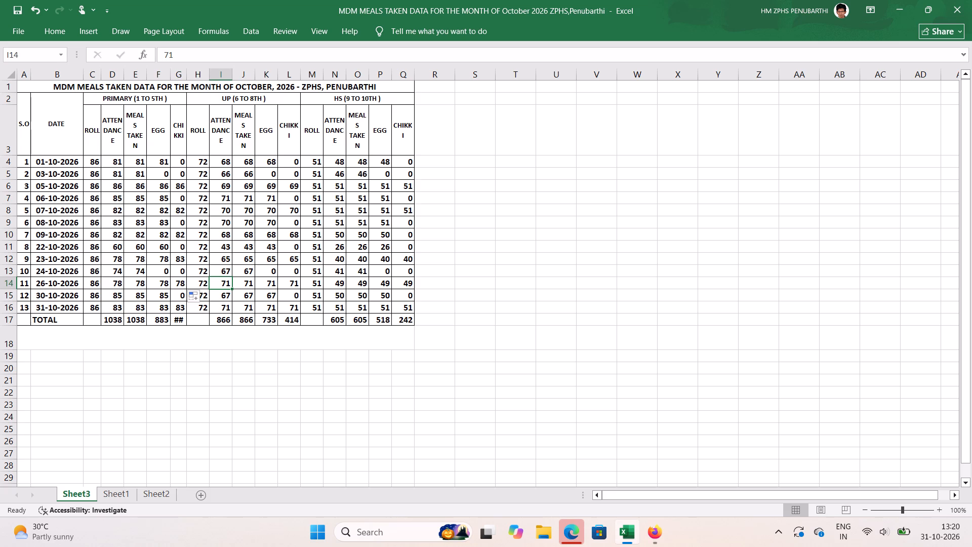
text(64)
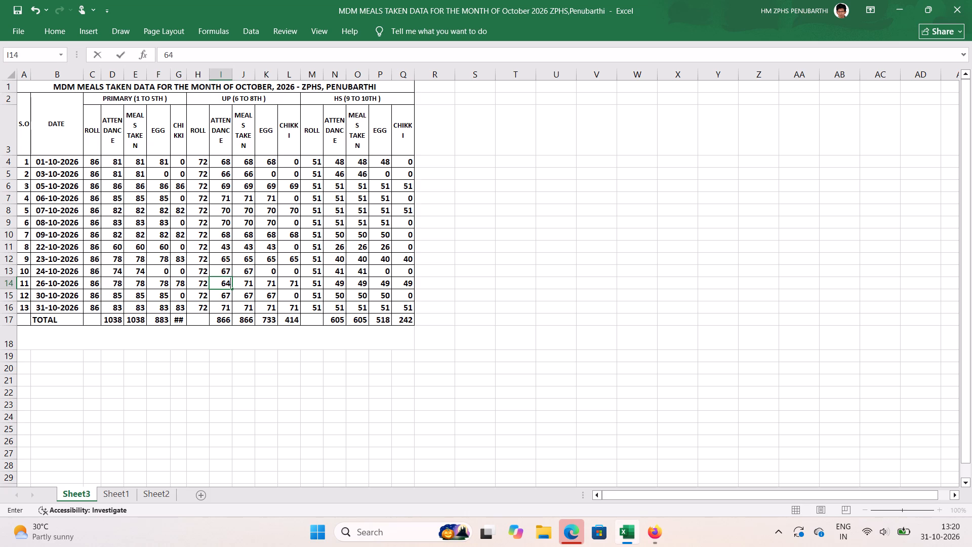
click(302, 370)
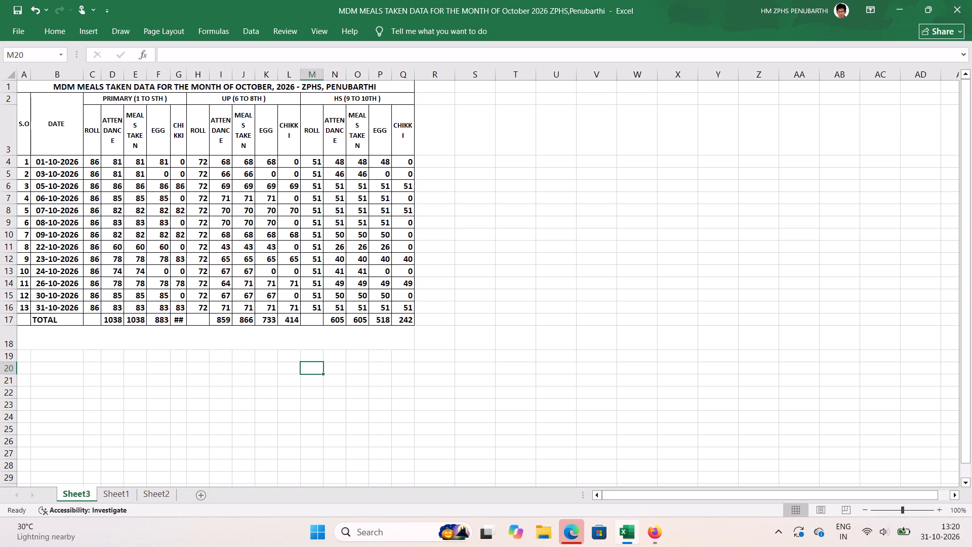
click(229, 279)
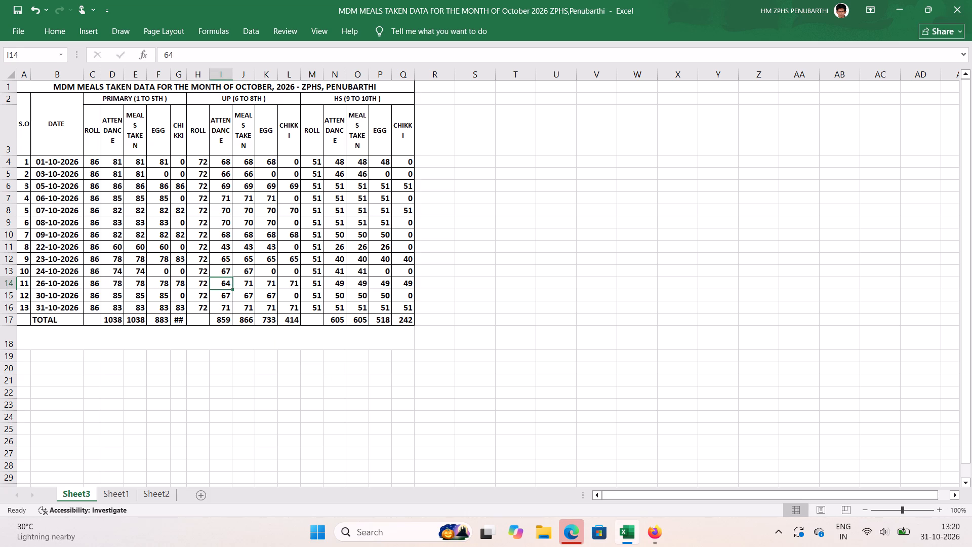
drag(230, 288, 299, 287)
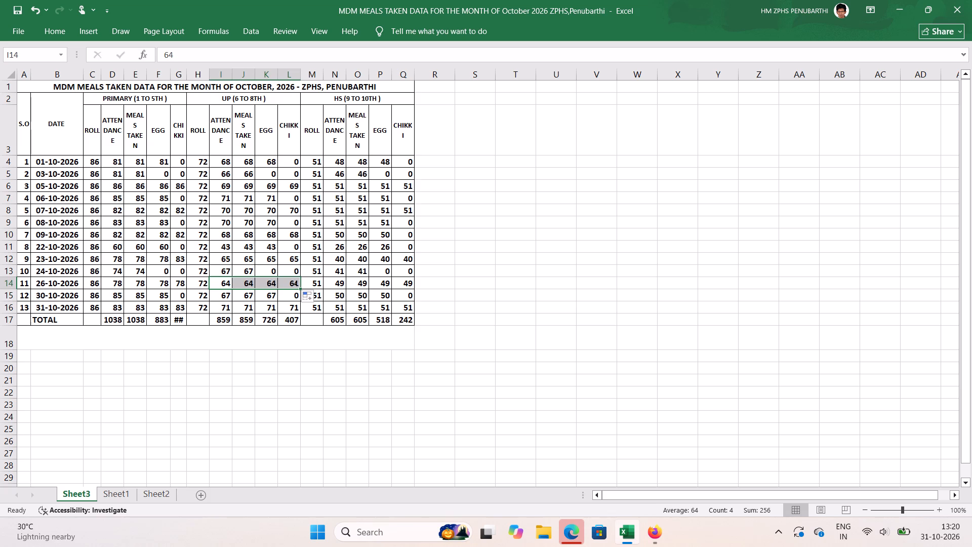
Set the HS (9 to 10th) attendance for 26-10-2026 to 44 and fill it across meals taken, egg and chikki.
click(343, 288)
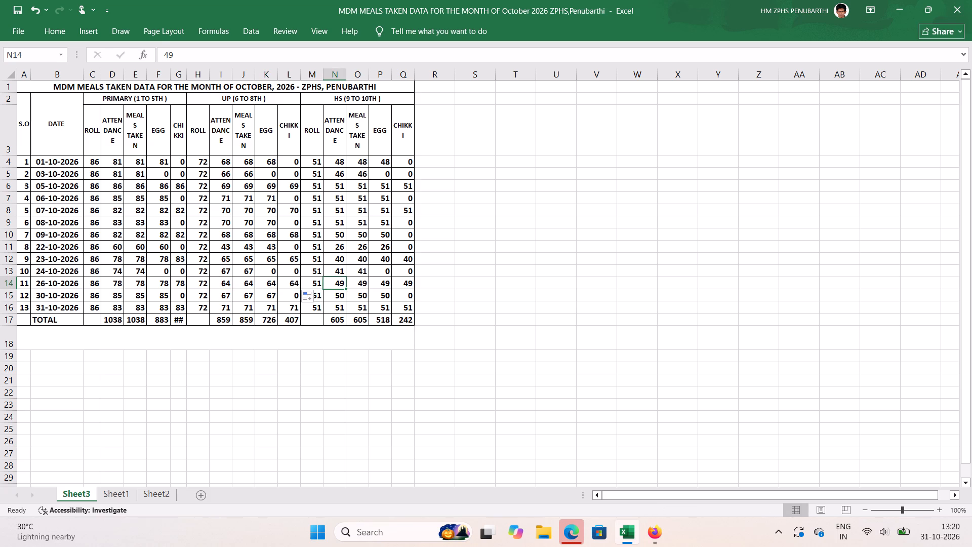
text(44)
click(464, 281)
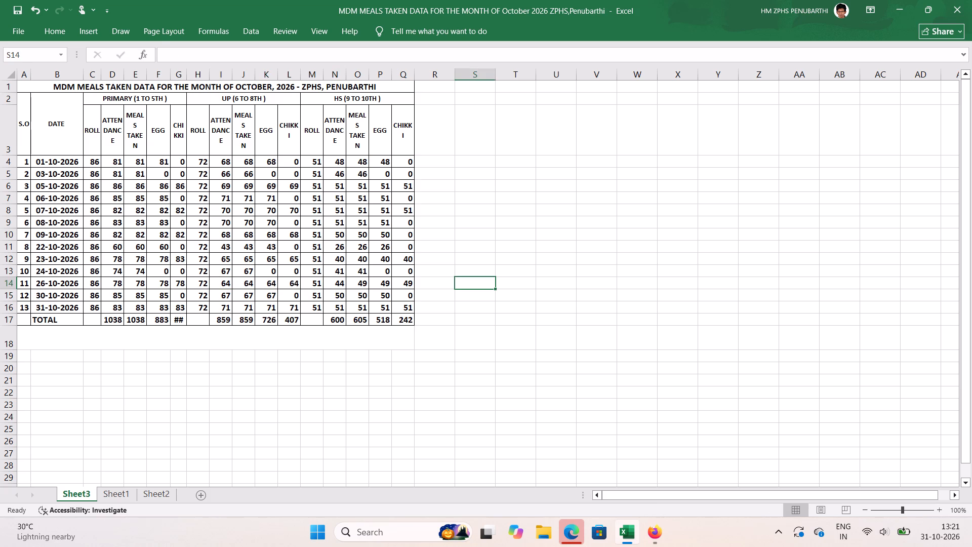
click(336, 284)
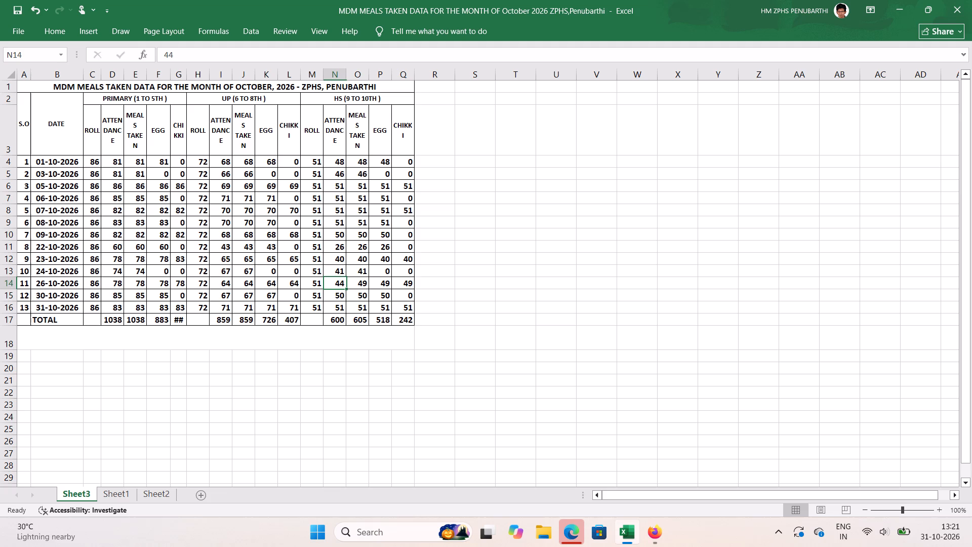
drag(345, 288, 409, 289)
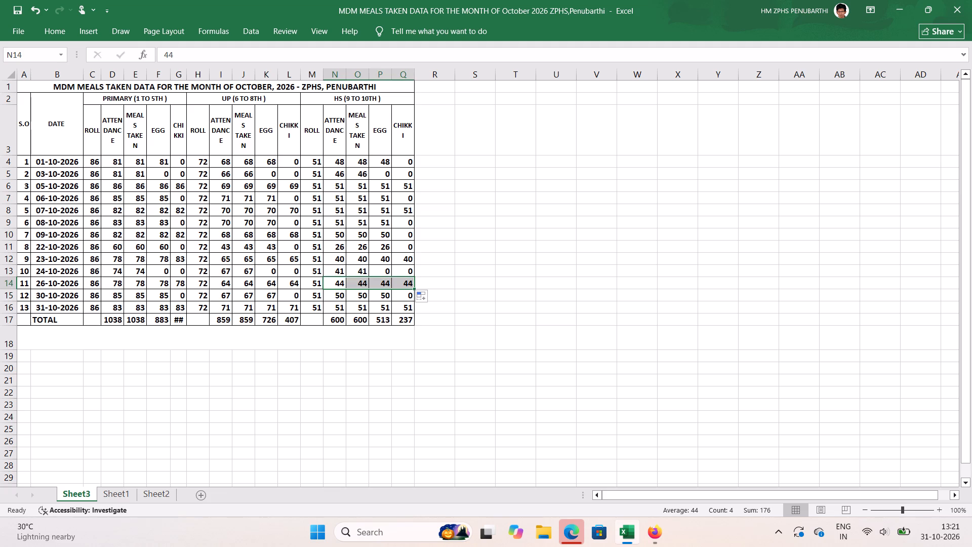
For 30-10-2026, fill the Primary (1 to 5th) roll figure of 86 across attendance, meals taken, egg and chikki.
click(91, 296)
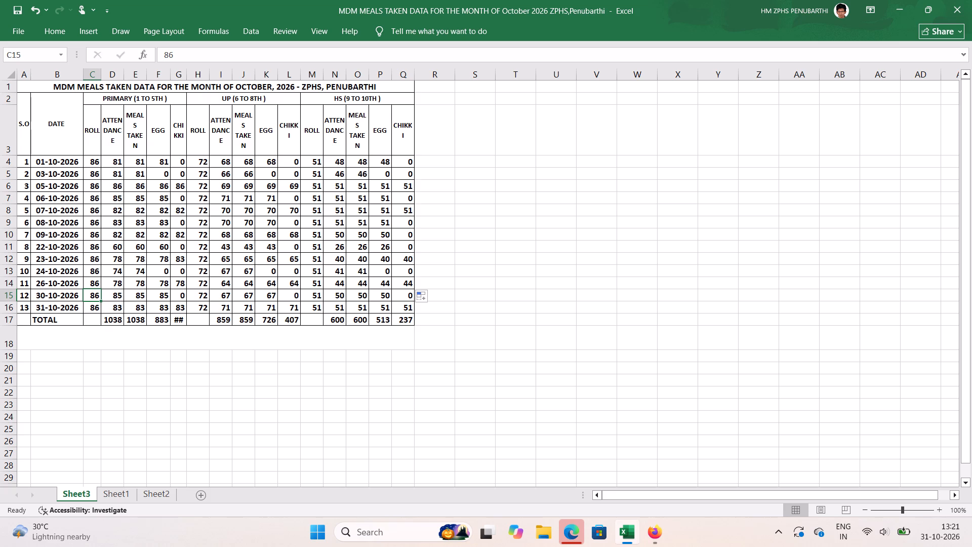
click(116, 296)
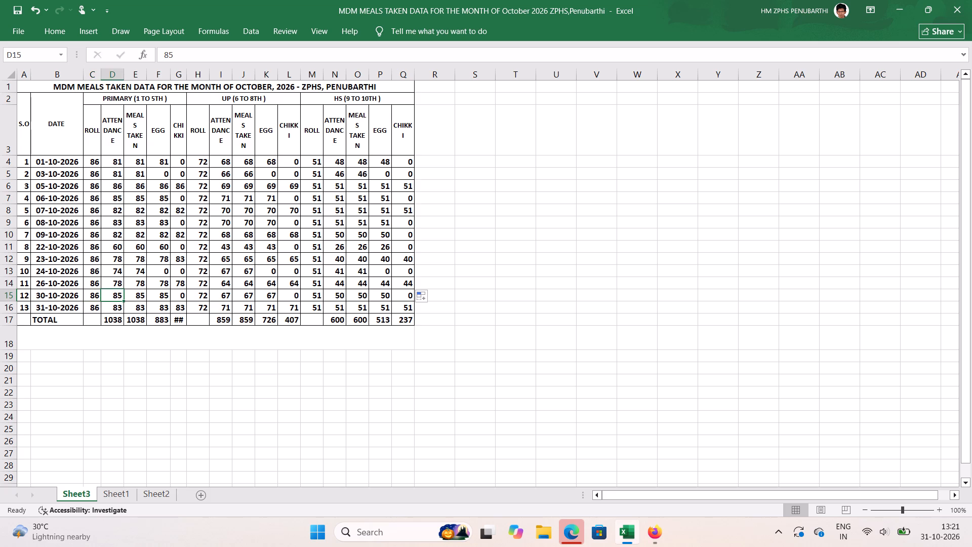
click(90, 296)
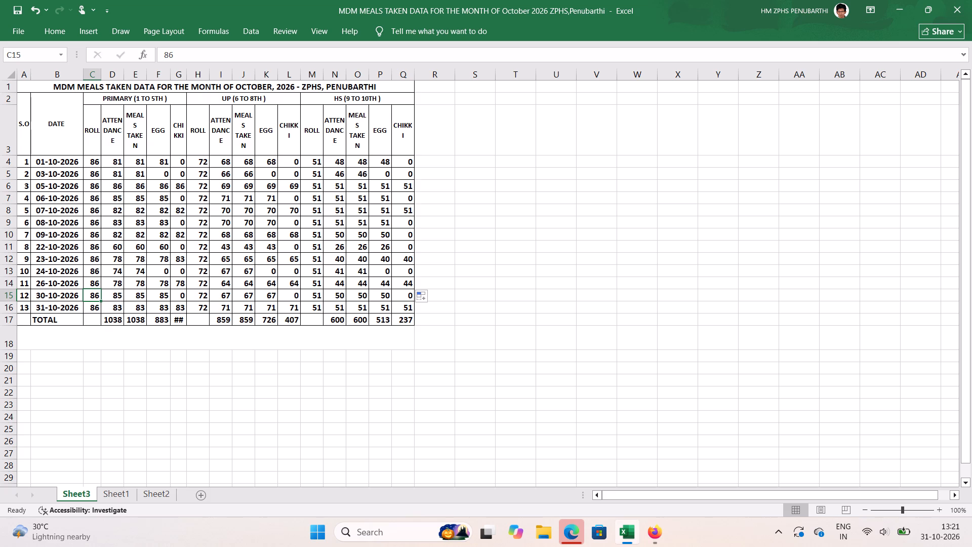
drag(102, 300, 181, 295)
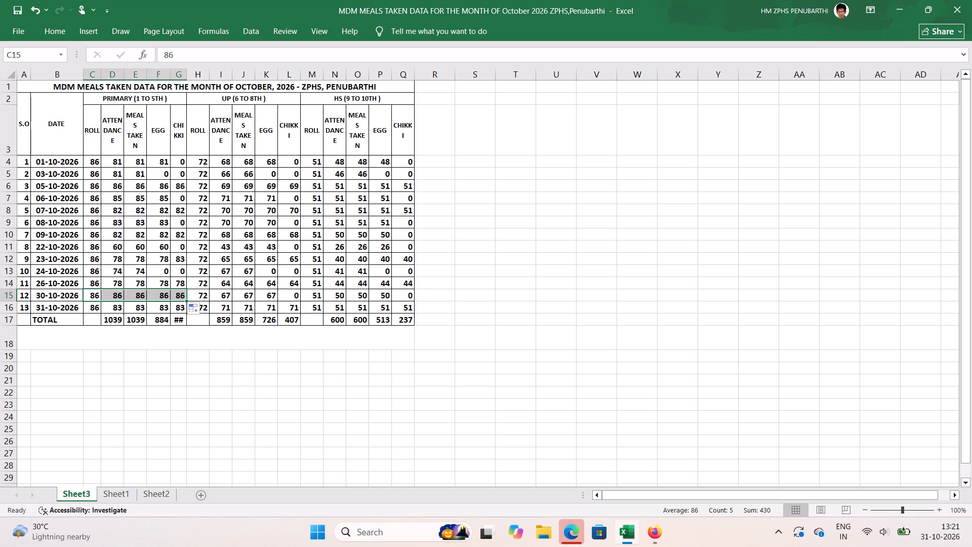
Set the UP (6 to 8th) attendance for 30-10-2026 to 65 and fill it across meals taken, egg and chikki.
click(226, 296)
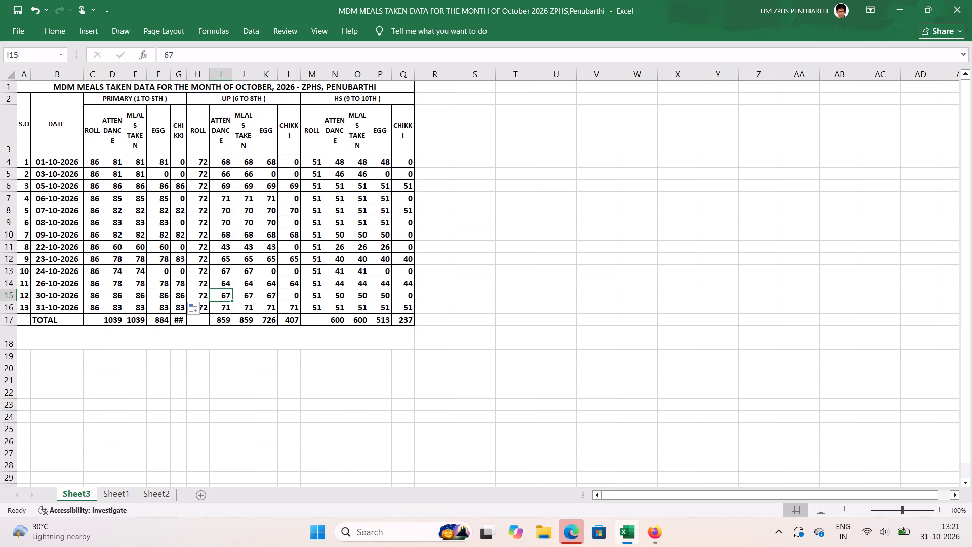
text(65)
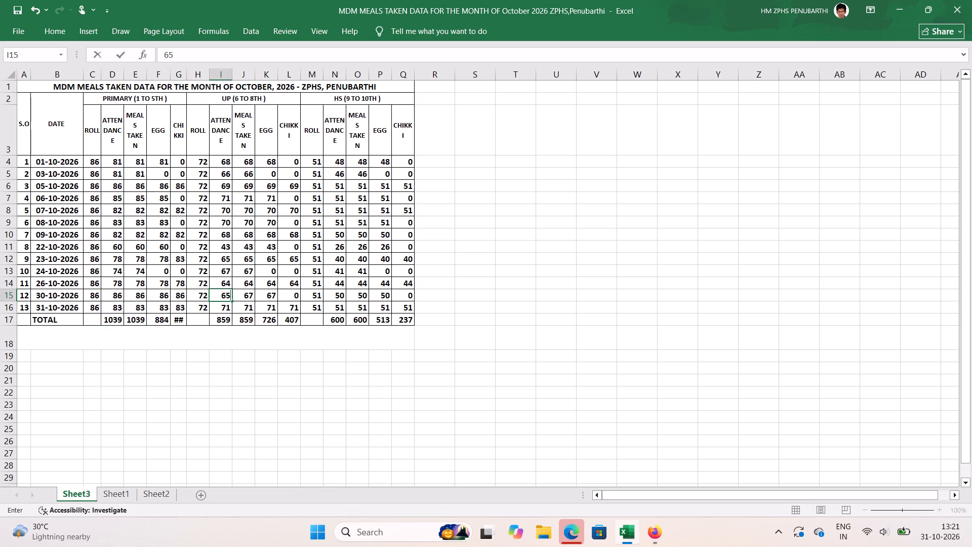
click(285, 368)
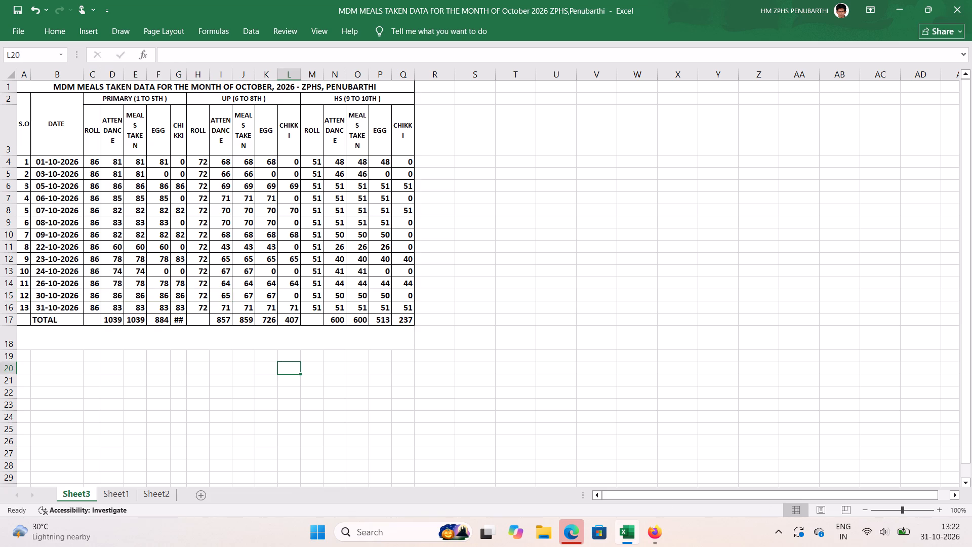
click(228, 296)
drag(231, 300, 304, 296)
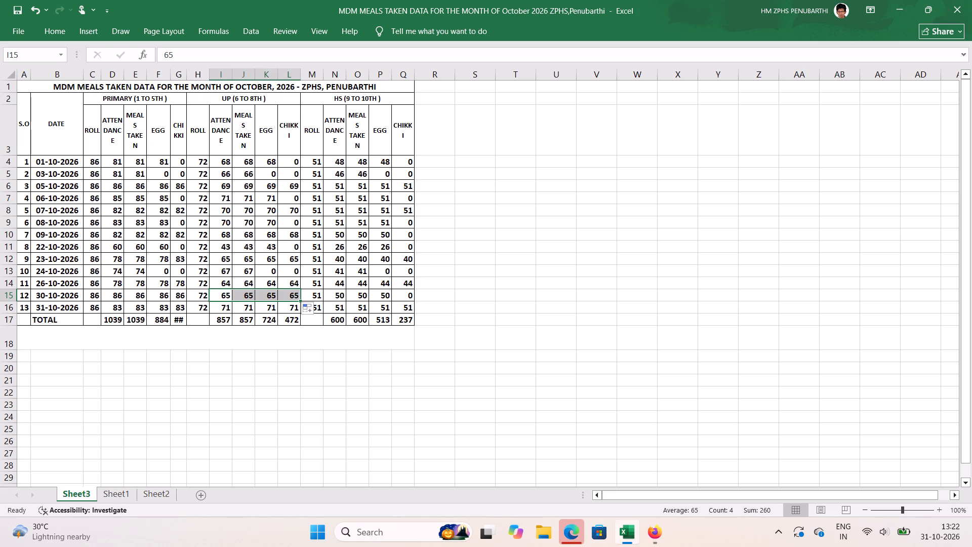
Set the HS (9 to 10th) attendance for 30-10-2026 to 45 and fill it across meals taken, egg and chikki.
click(337, 298)
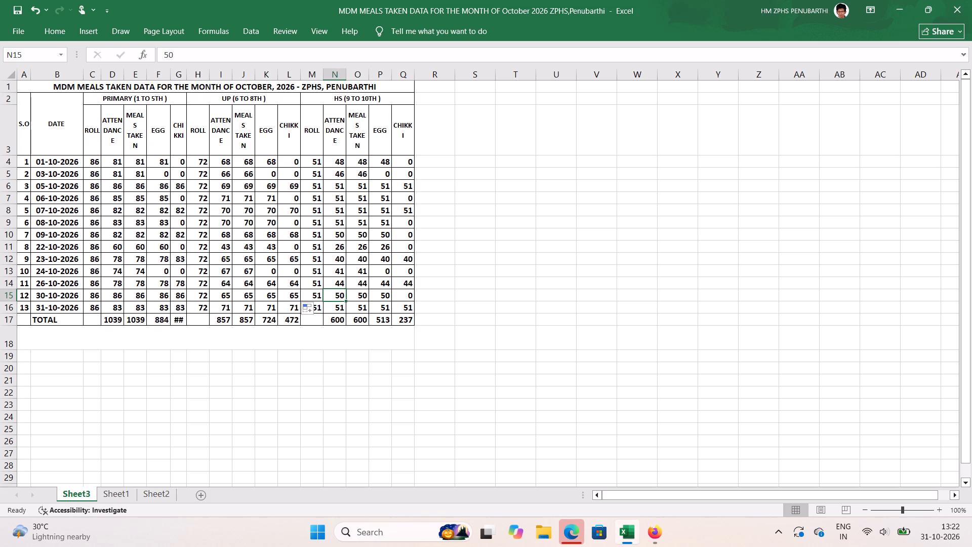
text(45)
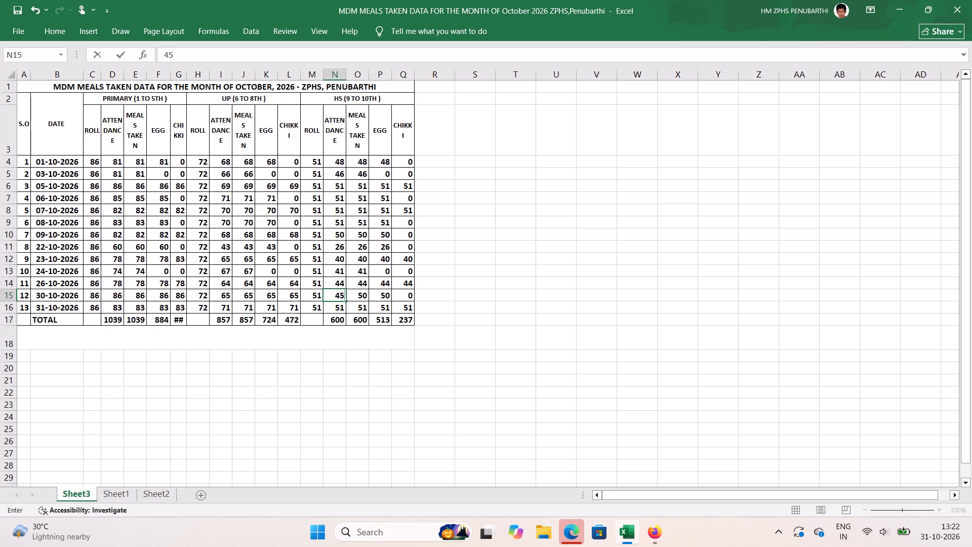
click(400, 493)
click(382, 426)
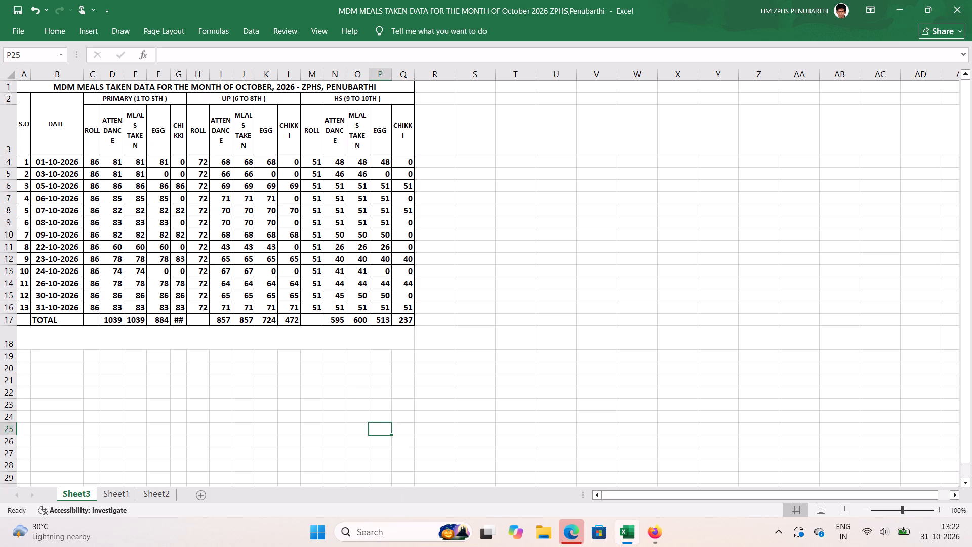
click(337, 300)
drag(346, 301, 405, 302)
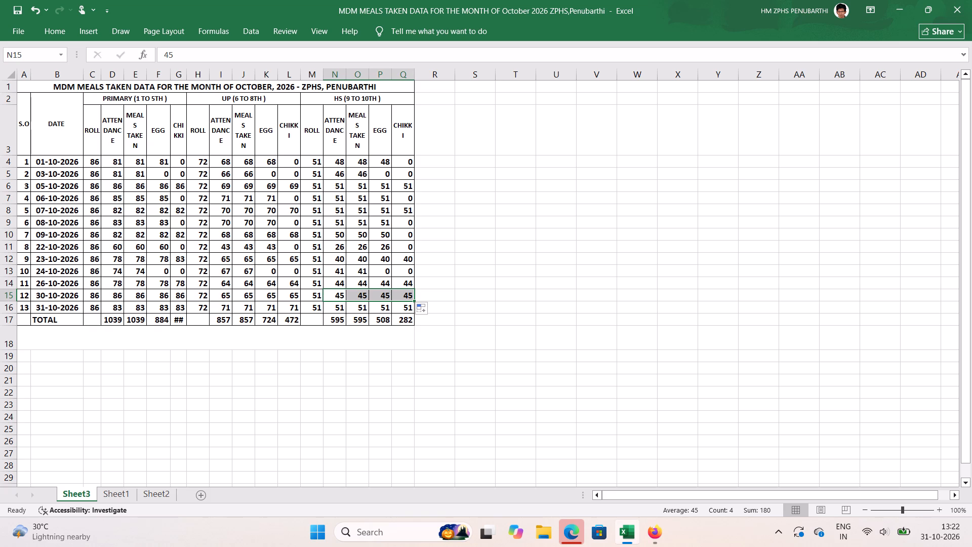
For 31-10-2026, set the Primary (1 to 5th) attendance and meals taken to 81, and egg and chikki to 0.
click(117, 308)
text(81)
click(170, 375)
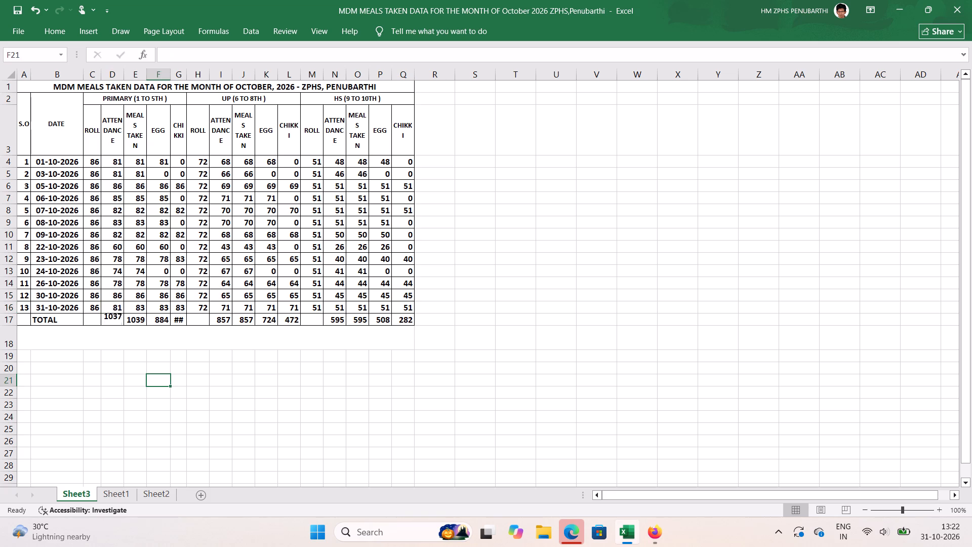
click(116, 309)
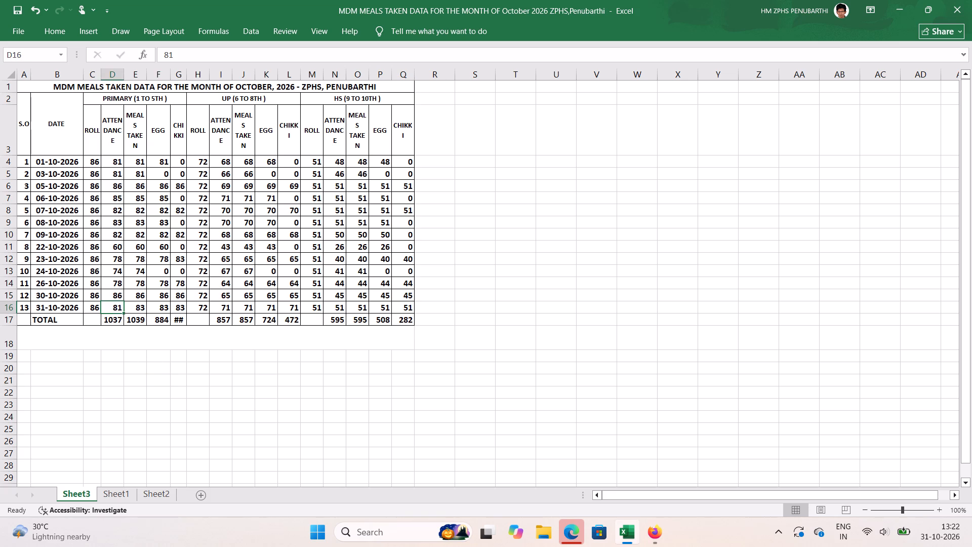
drag(123, 310, 146, 308)
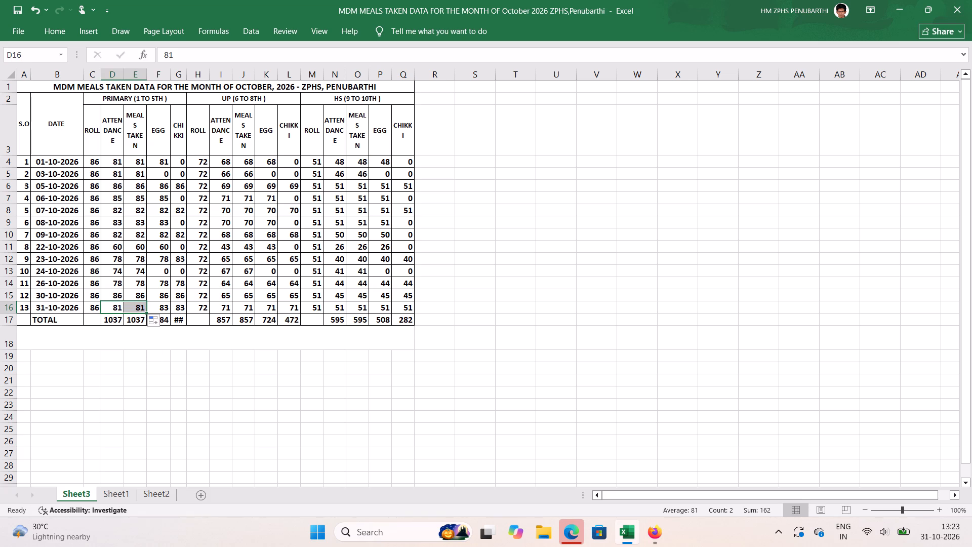
click(163, 307)
key(0)
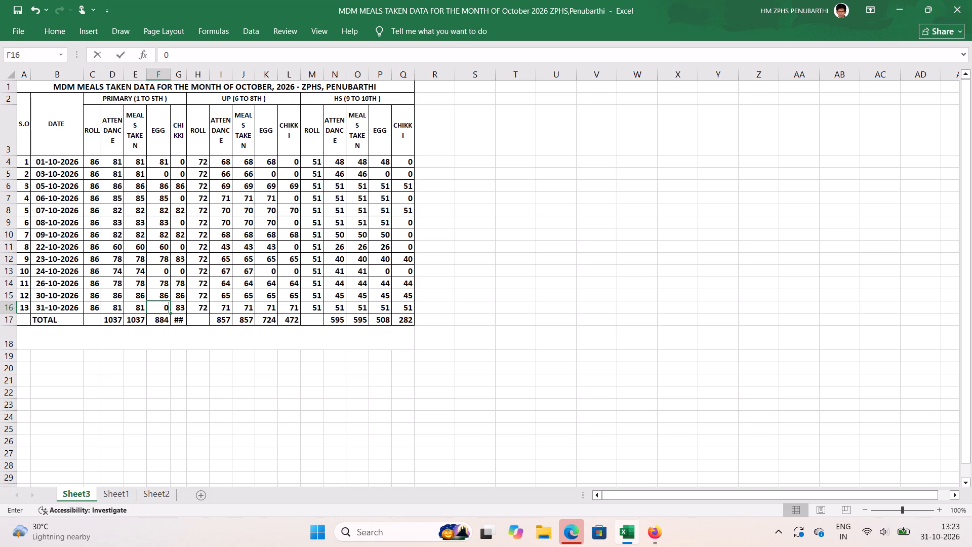
click(178, 308)
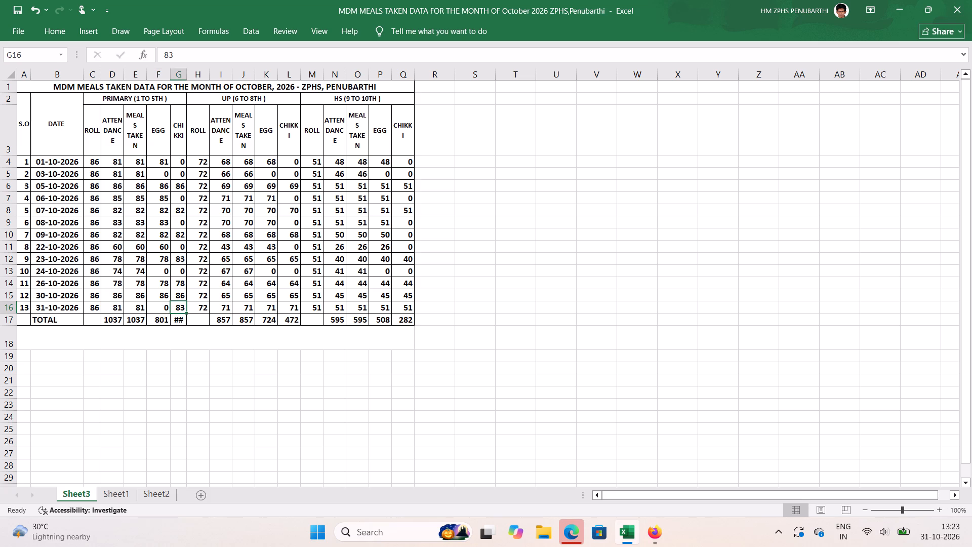
key(0)
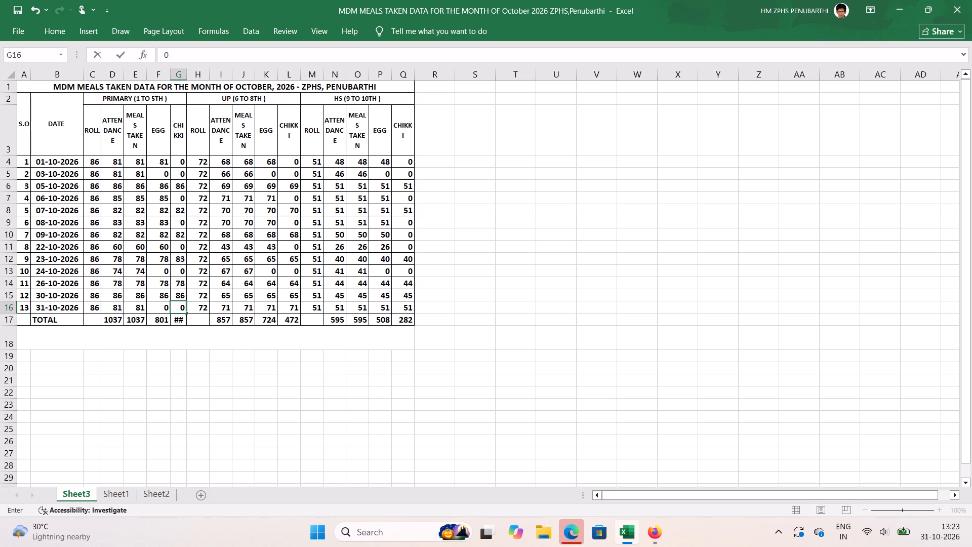
For 31-10-2026, set the UP (6 to 8th) attendance and meals taken to 63, and egg and chikki to 0.
click(225, 306)
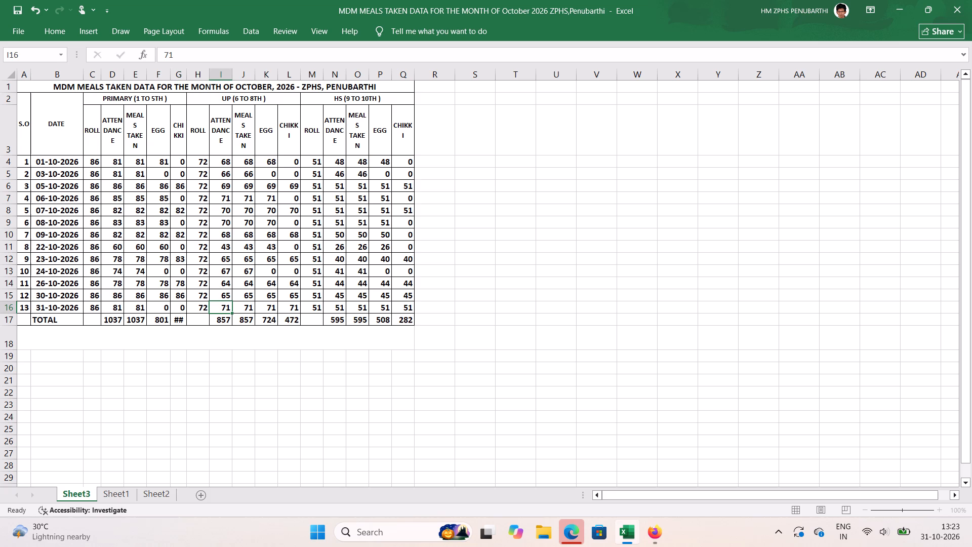
key(6)
key(3)
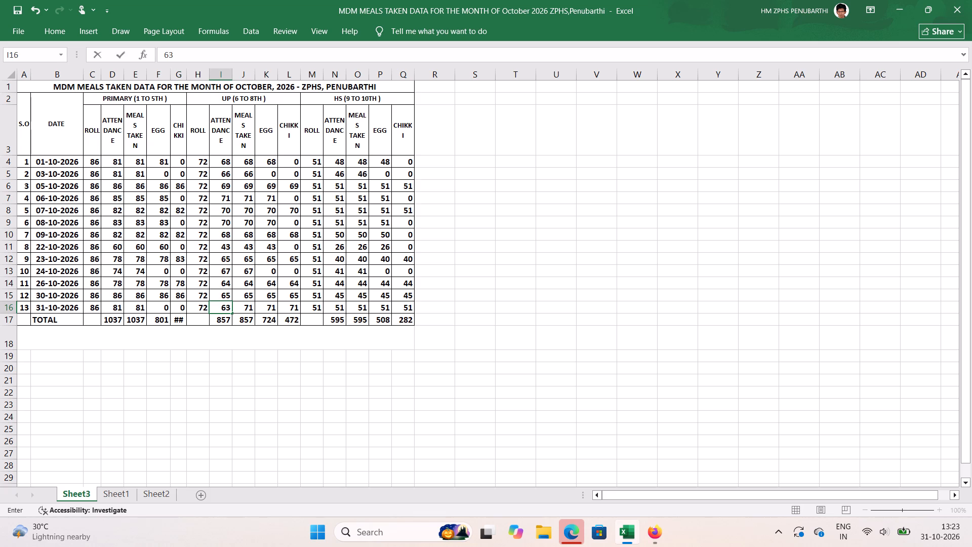
click(268, 367)
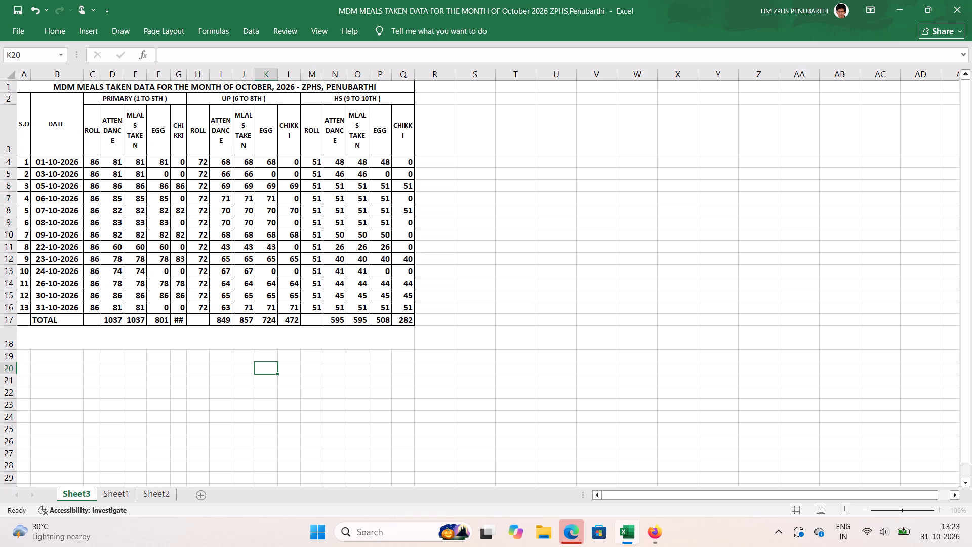
click(227, 305)
drag(233, 312, 255, 310)
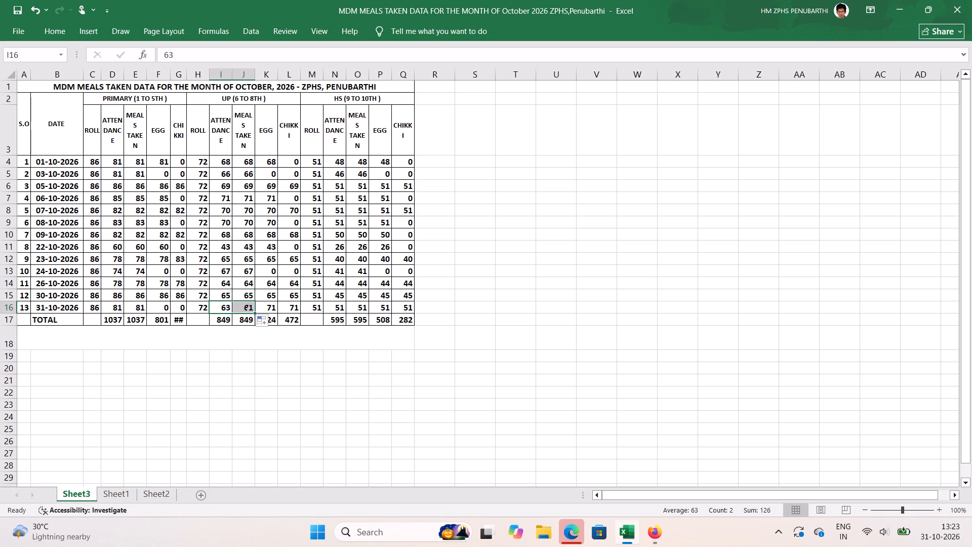
click(263, 309)
key(0)
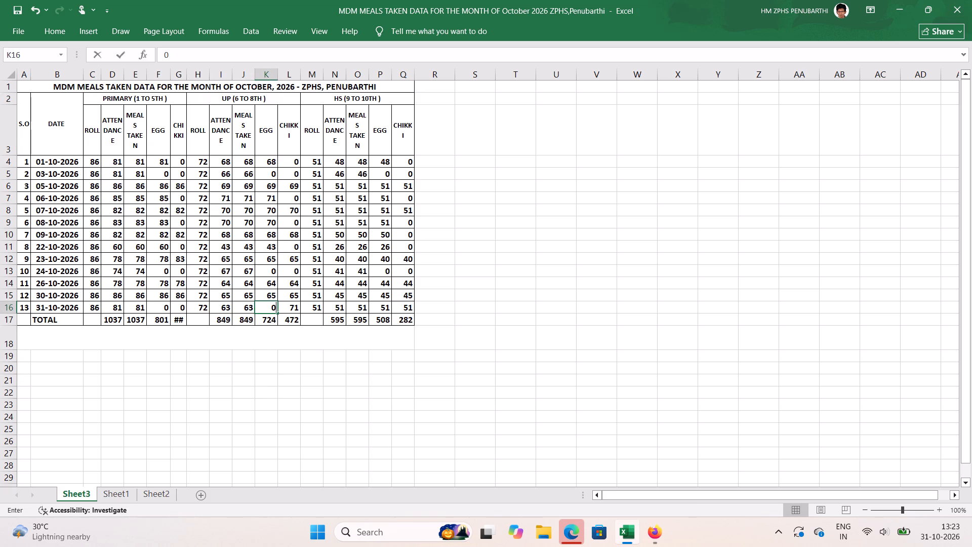
click(291, 305)
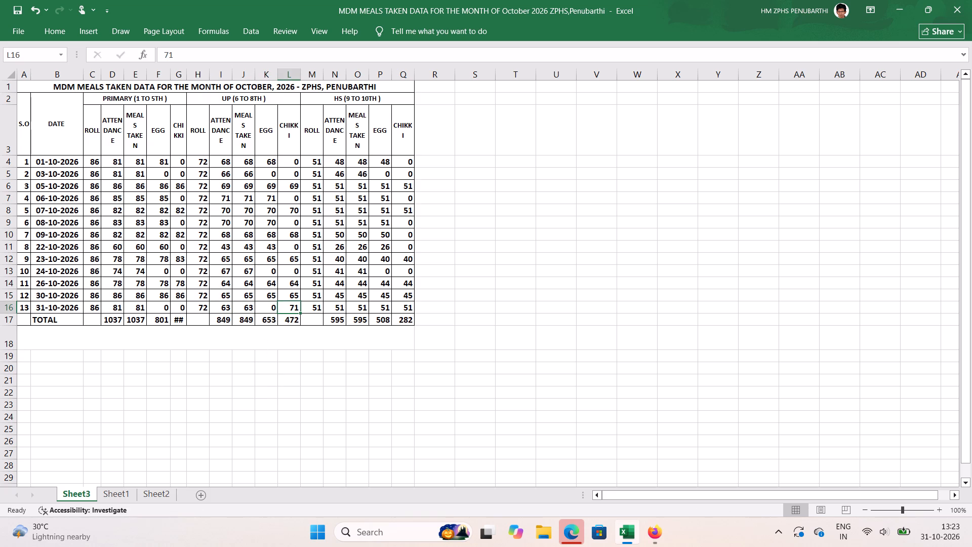
key(0)
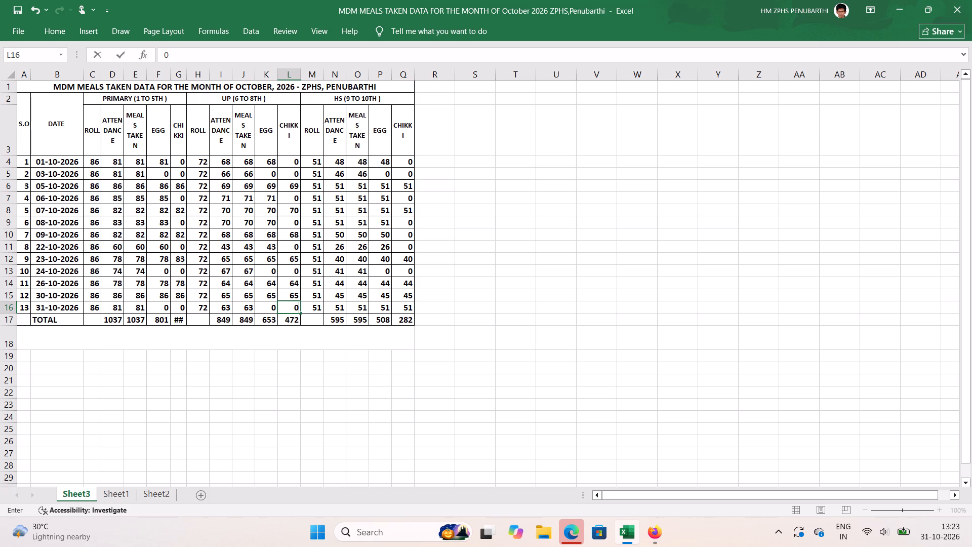
For 31-10-2026, set the HS (9 to 10th) attendance and meals taken to 45, and egg and chikki to 0.
click(363, 307)
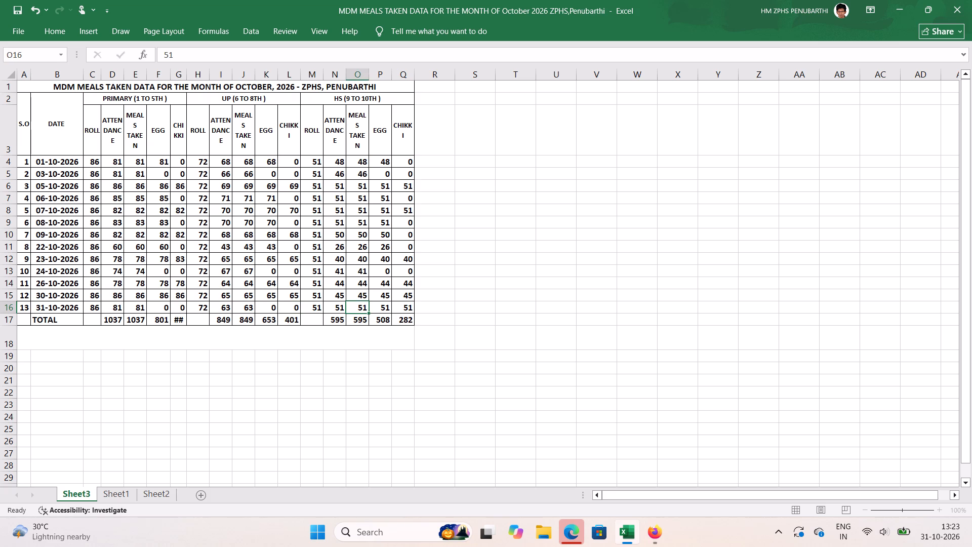
click(339, 307)
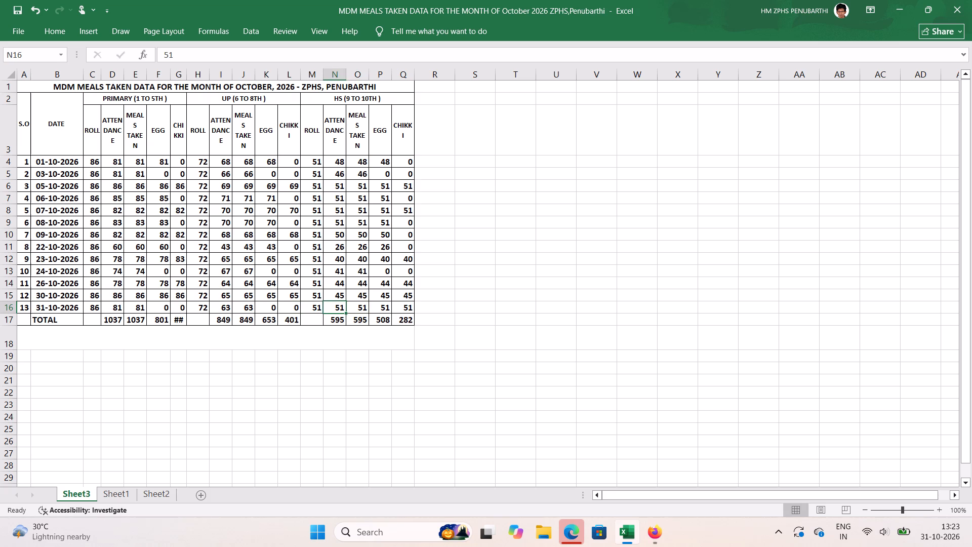
text(45)
click(378, 359)
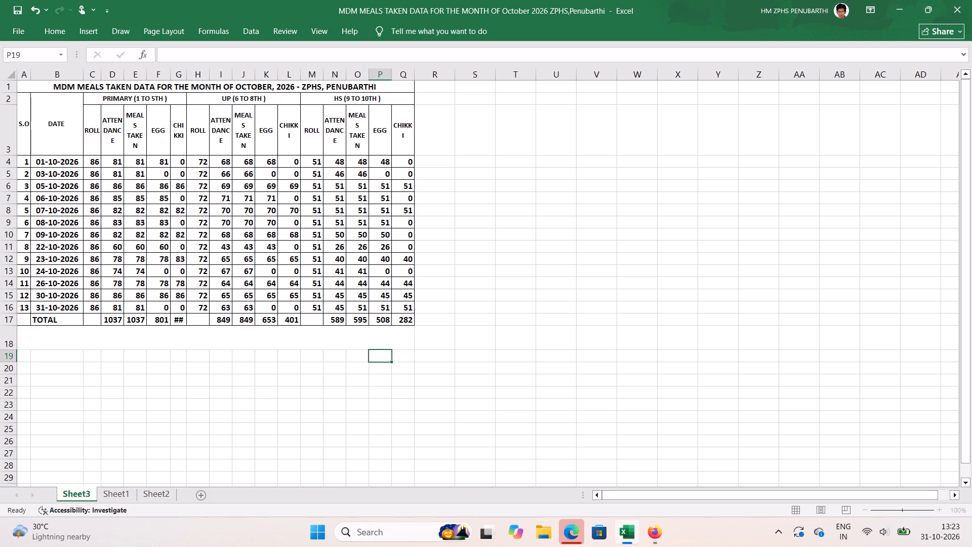
drag(335, 306, 344, 312)
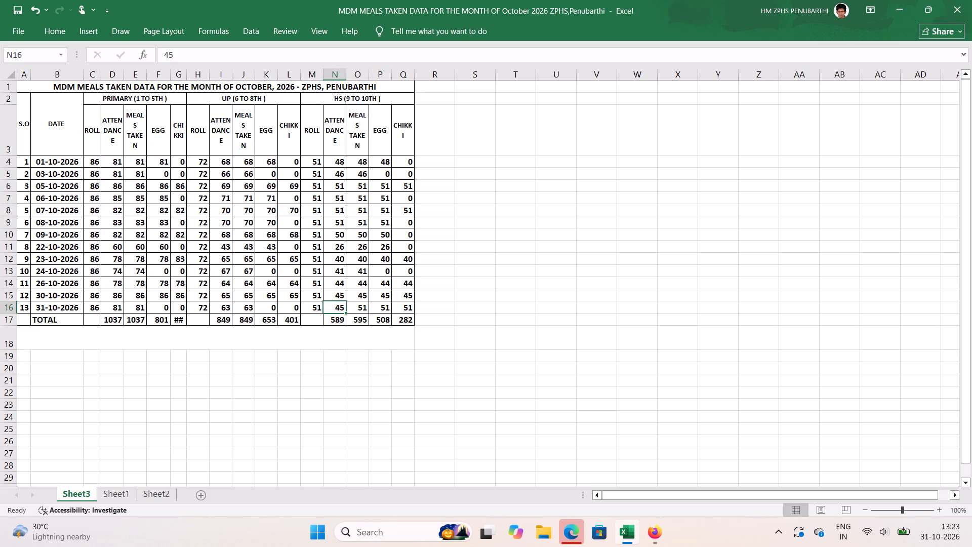
drag(345, 312, 362, 312)
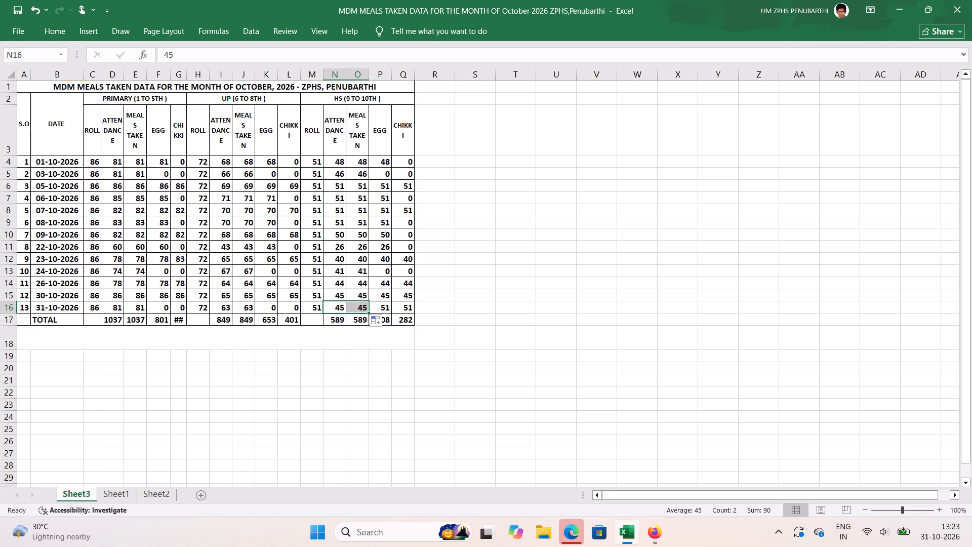
click(381, 308)
key(0)
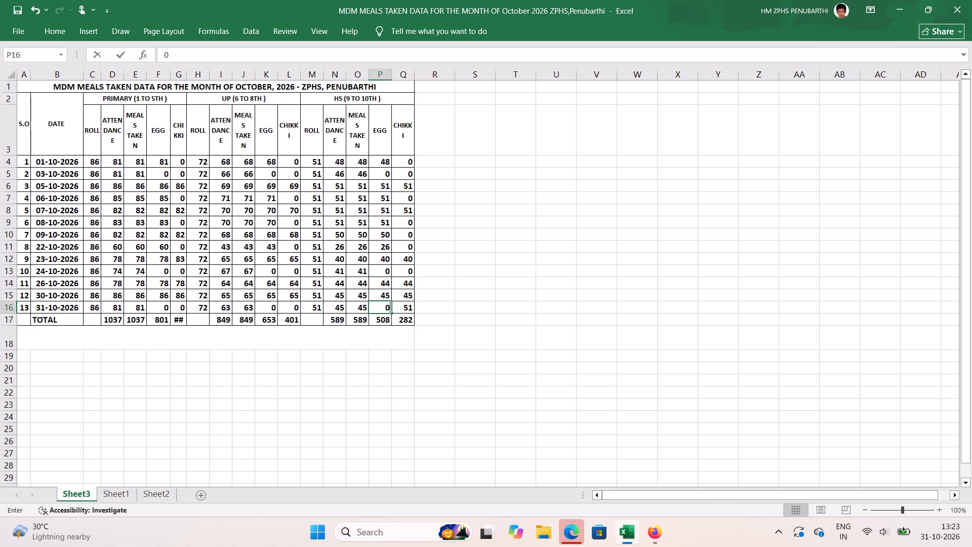
click(406, 308)
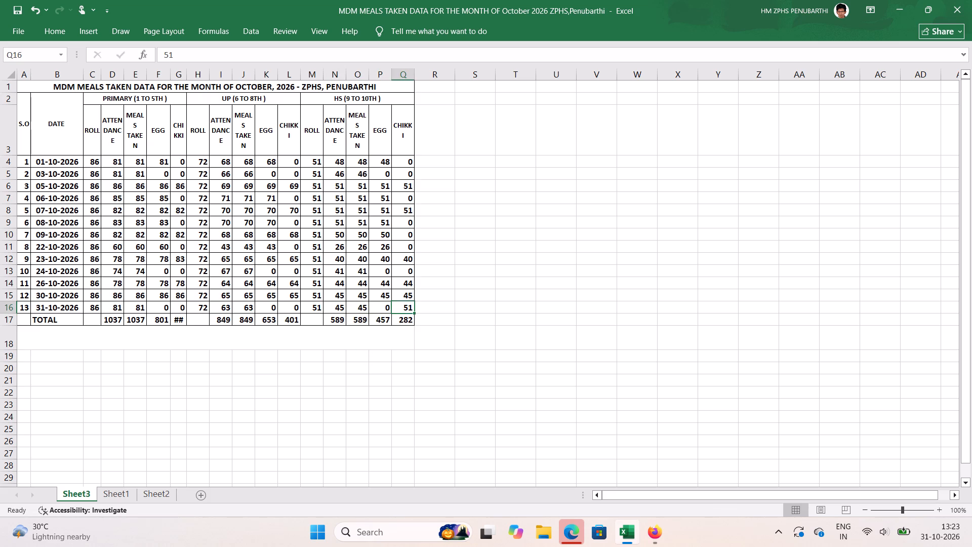
key(0)
click(505, 324)
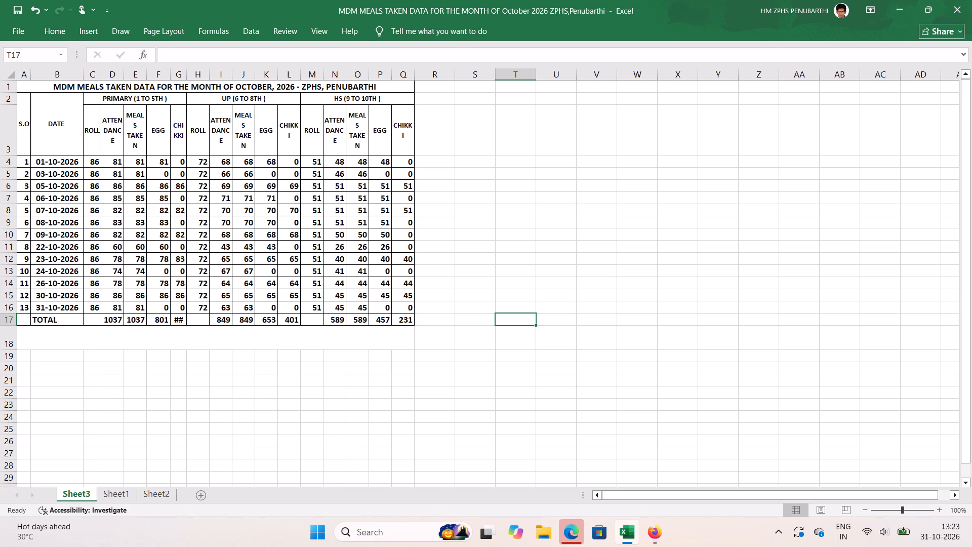
click(500, 461)
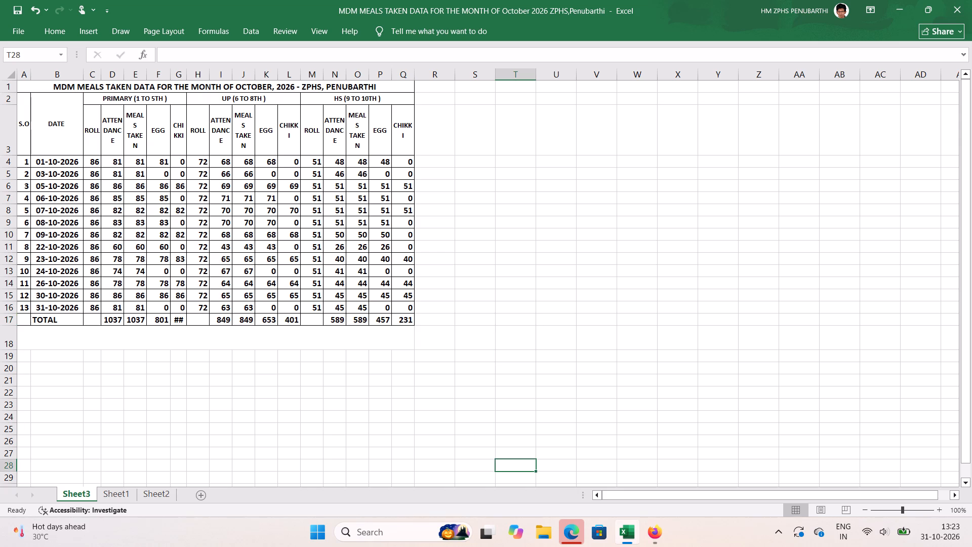
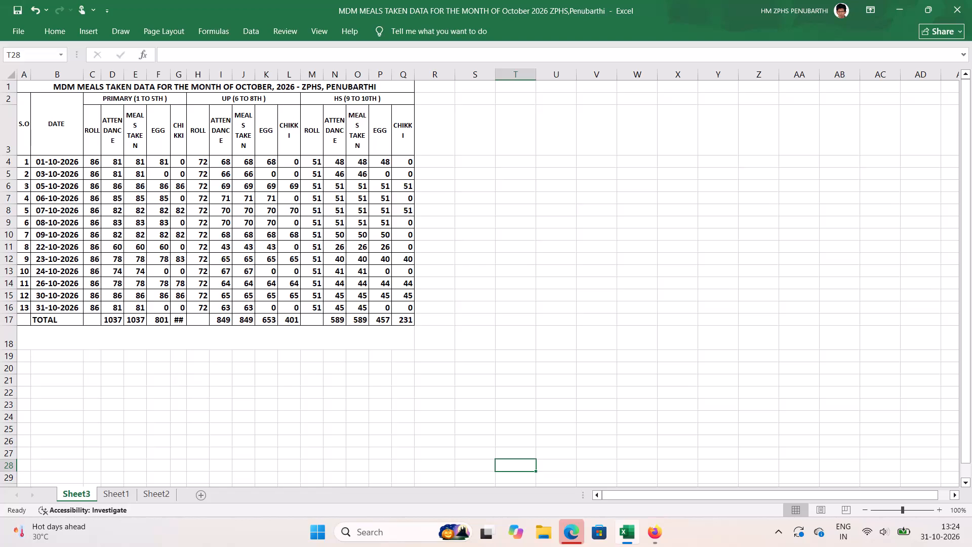
Widen the Primary (1 to 5th) CHIKKI column slightly so that its total fits in the cell.
click(185, 77)
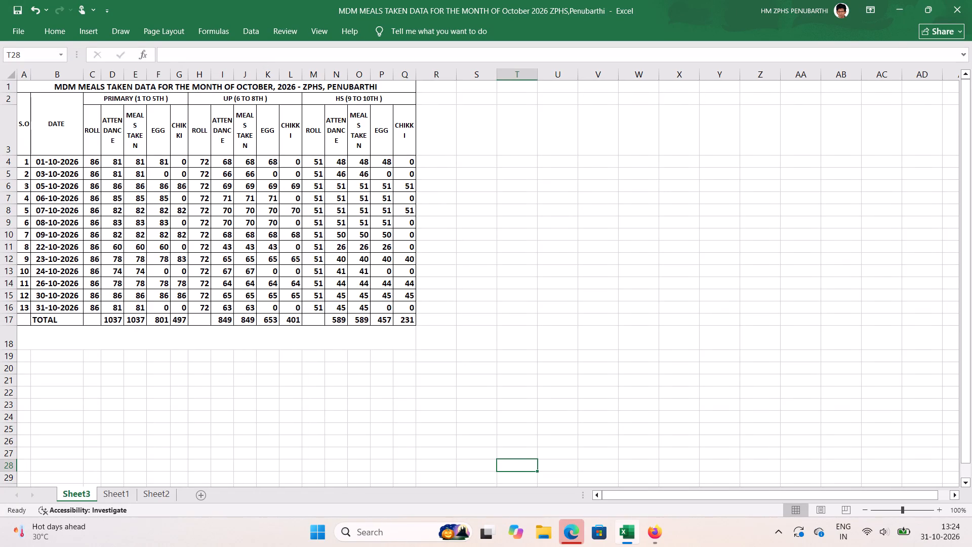
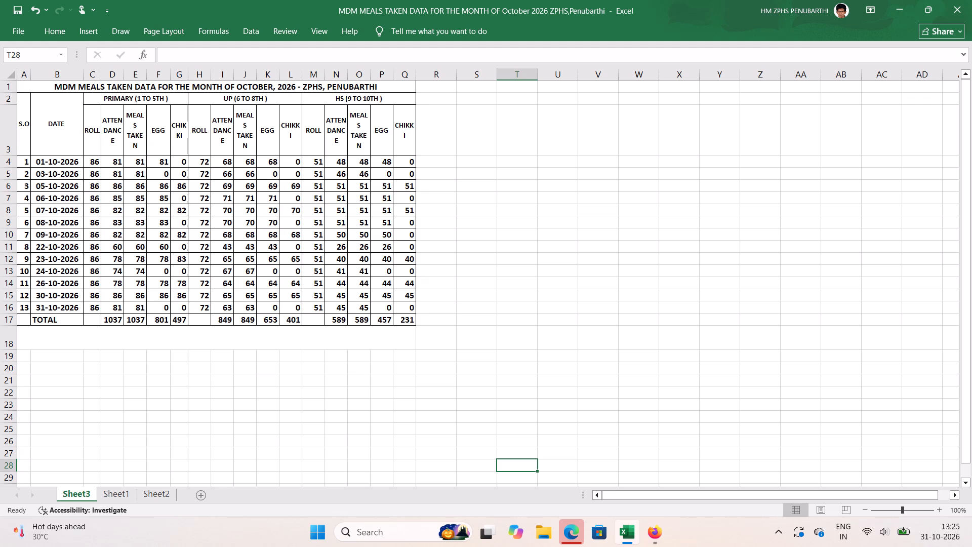
Save the October 2026 MDM meals taken workbook.
click(174, 168)
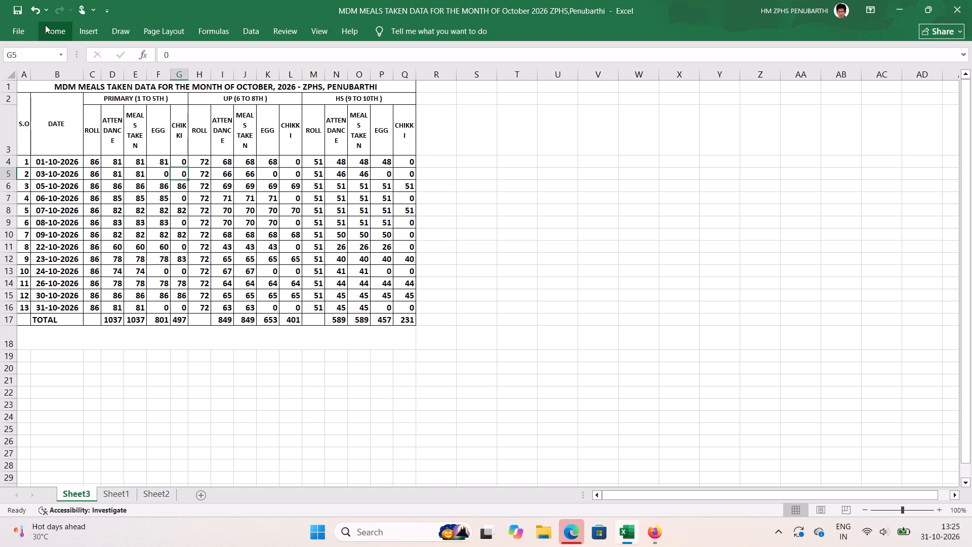
click(14, 8)
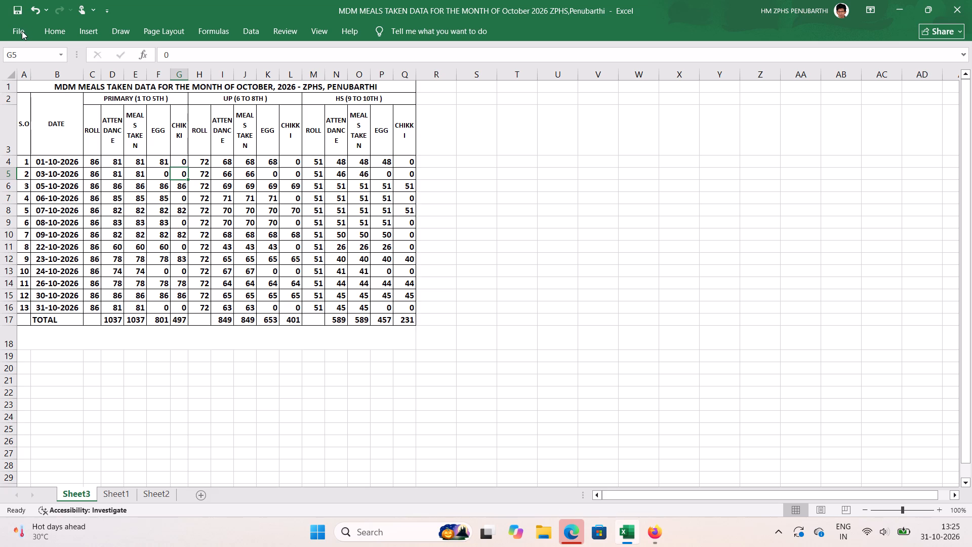
Check the print preview of the meals table, set the number of copies to 2, and return to the sheet.
click(17, 31)
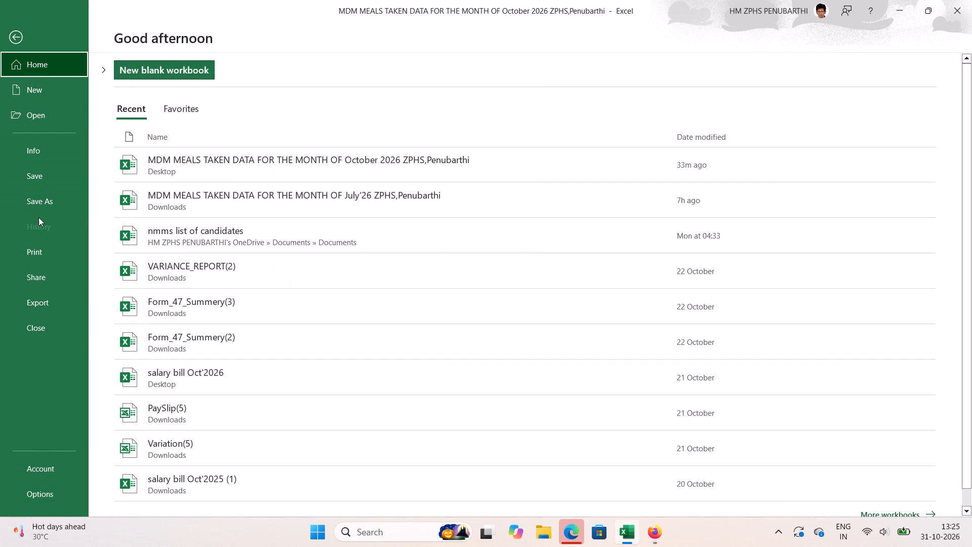
click(36, 252)
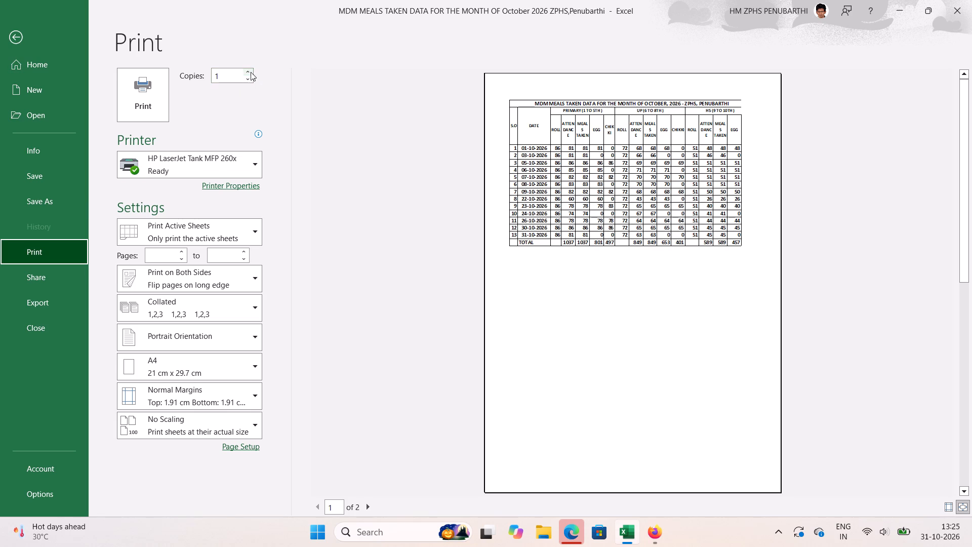
click(245, 71)
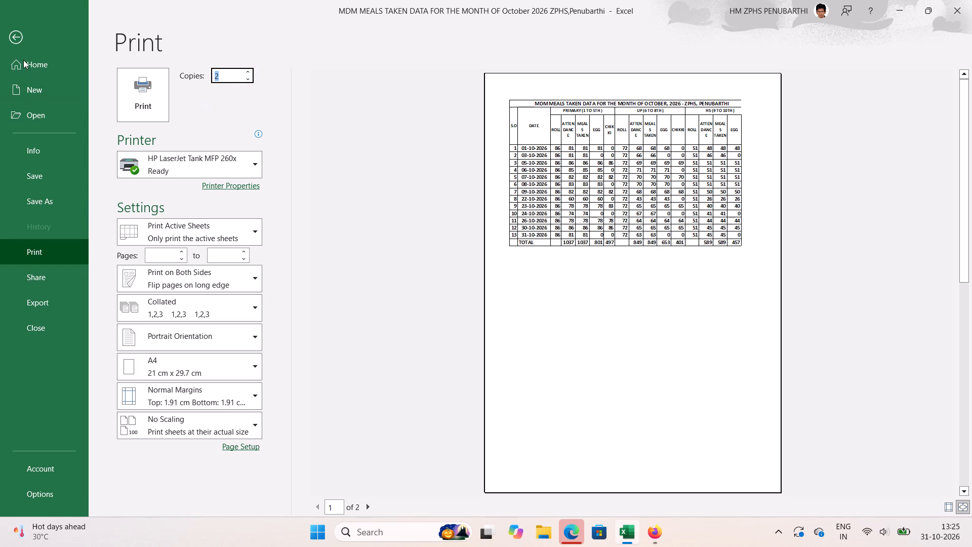
click(13, 40)
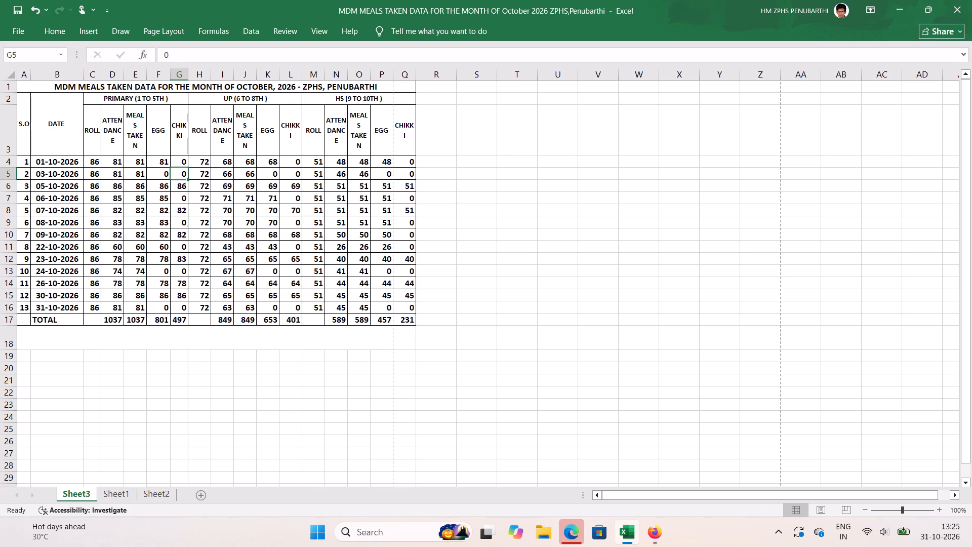
Narrow the Primary and UP ROLL columns and refit Primary ATTENDANCE so the table fits one page's width with all figures readable.
drag(101, 79, 95, 80)
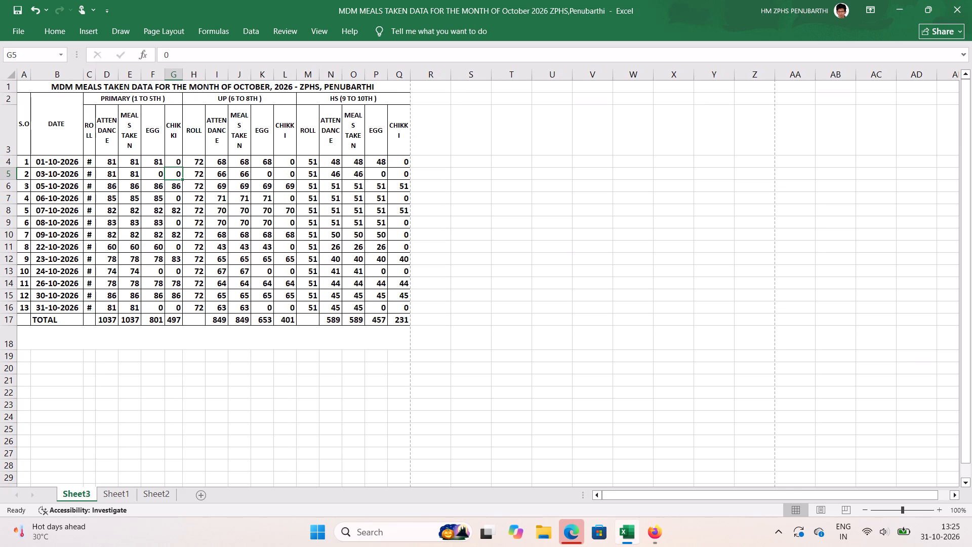
double_click(95, 80)
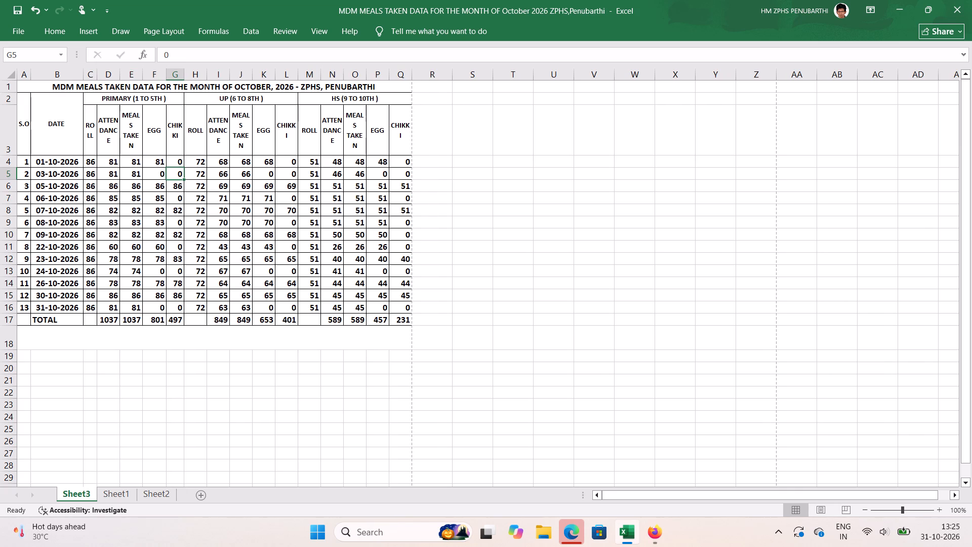
click(115, 77)
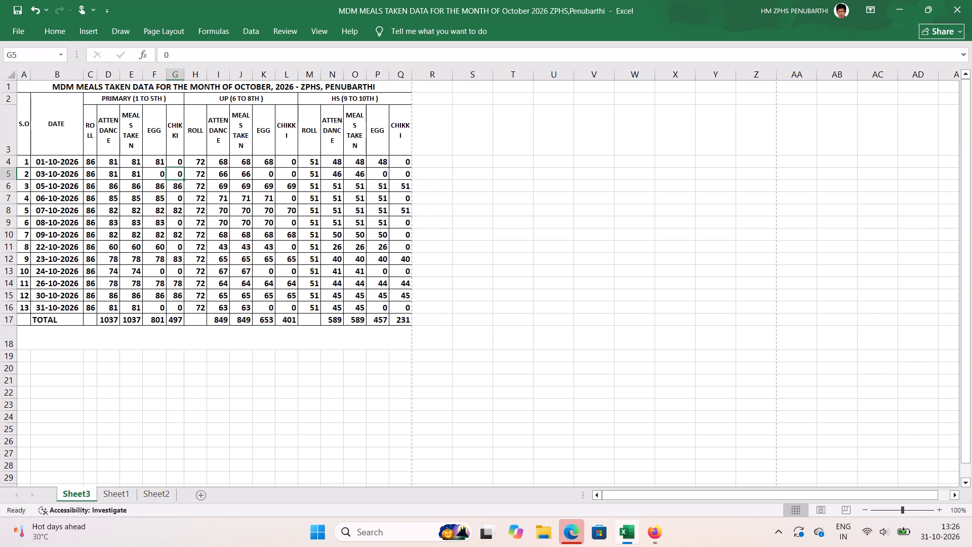
click(117, 79)
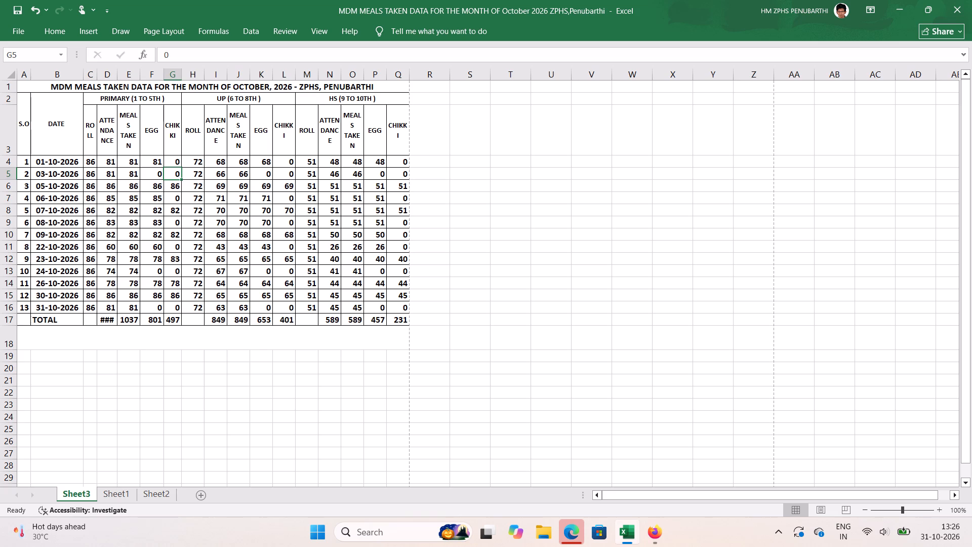
click(115, 79)
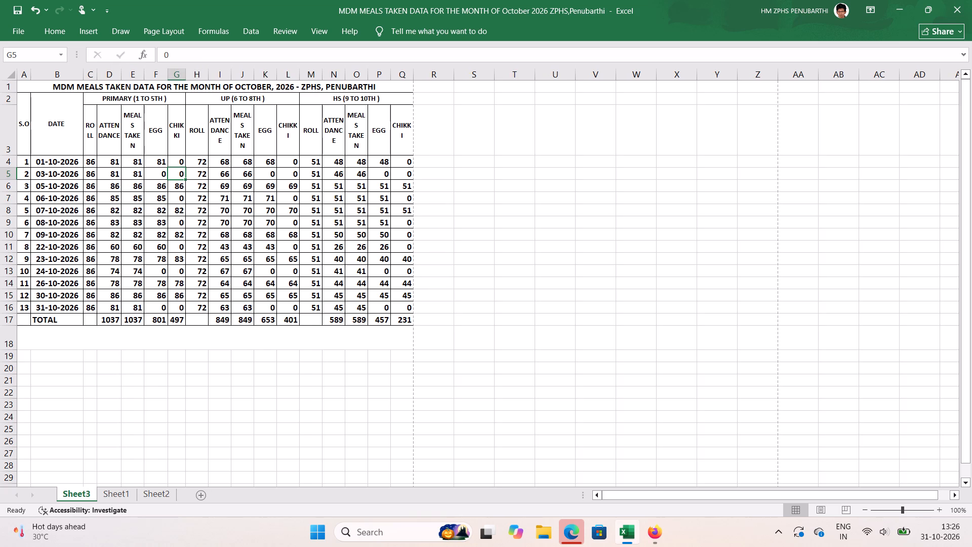
click(167, 76)
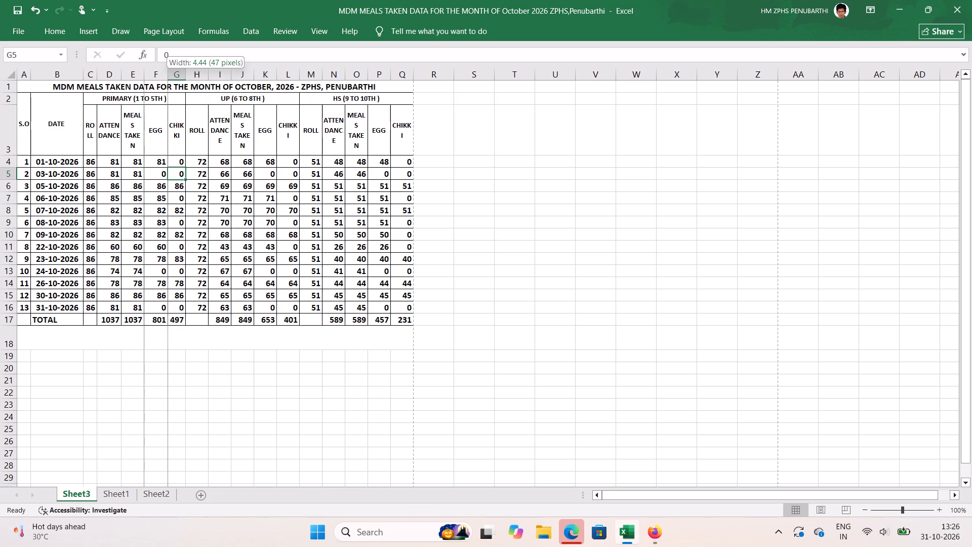
click(209, 75)
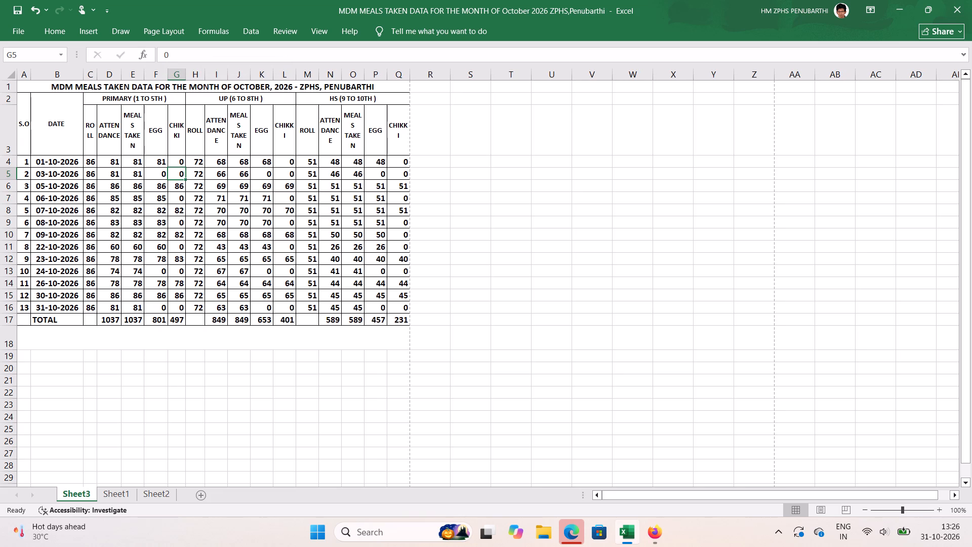
Print the meals table sheet on the HP LaserJet Tank MFP 260x, keeping the existing print settings.
click(21, 32)
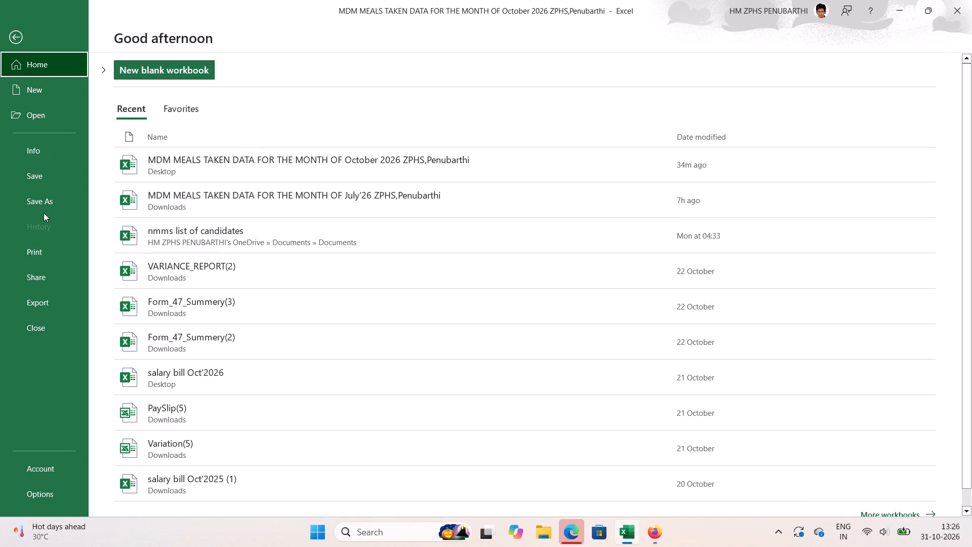
click(38, 252)
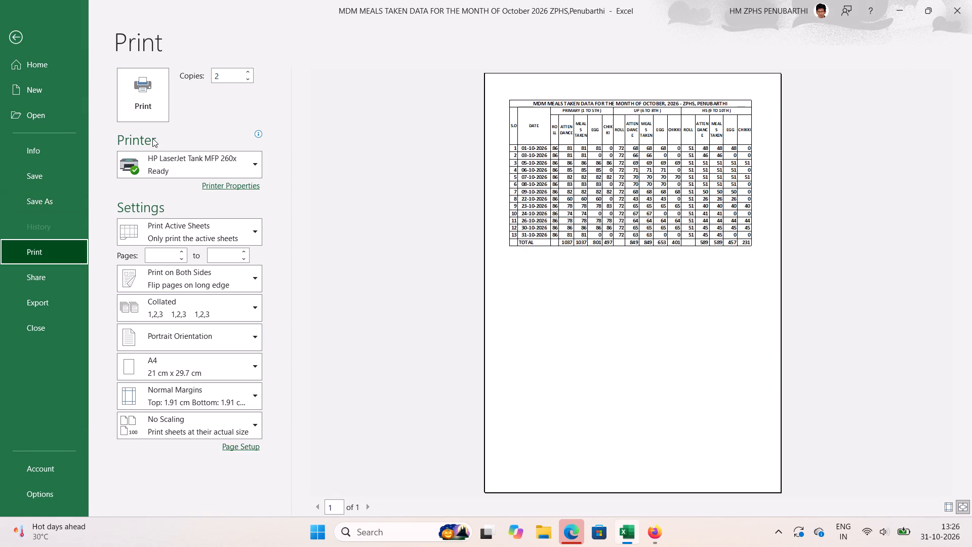
click(143, 98)
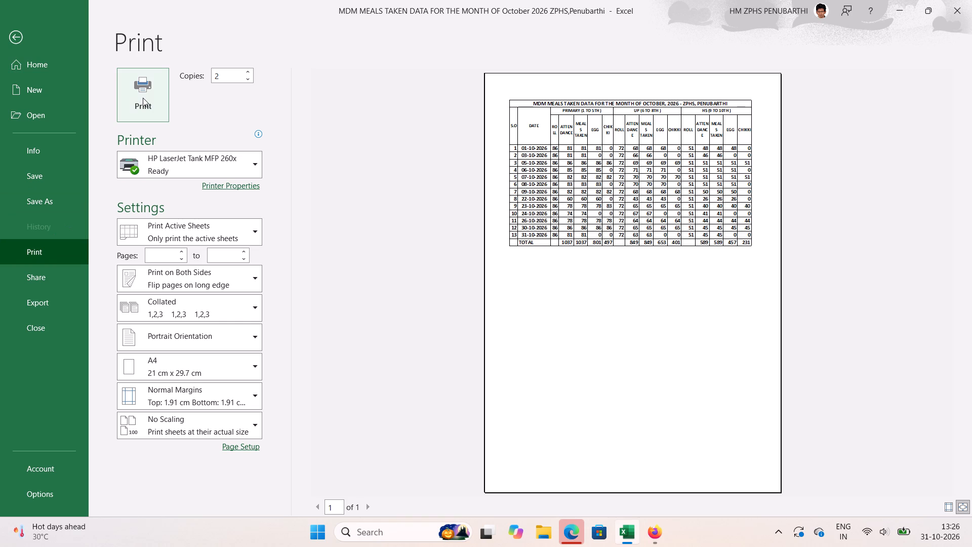
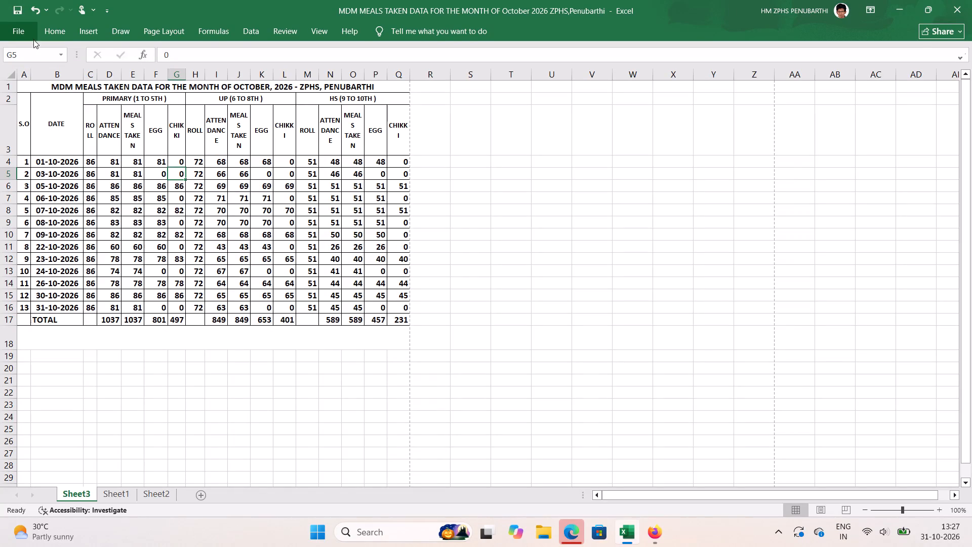
Print the meals table sheet again on the HP LaserJet Tank MFP 260x, keeping 2 copies, A4 portrait and no scaling.
click(23, 28)
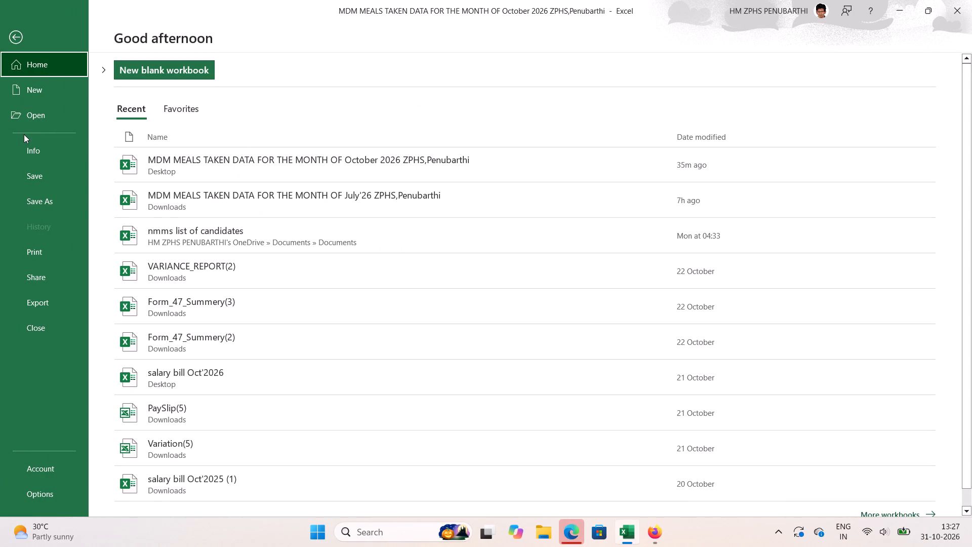
click(43, 248)
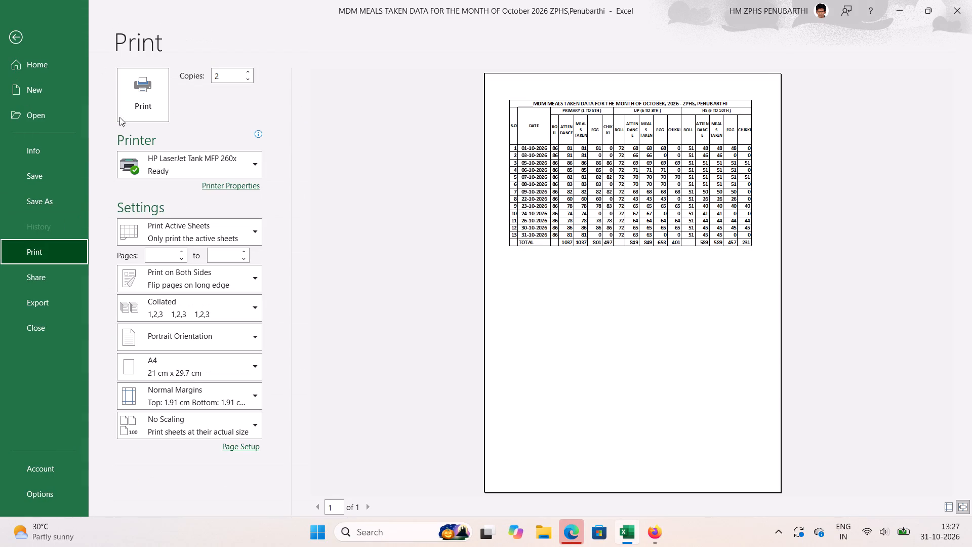
click(139, 104)
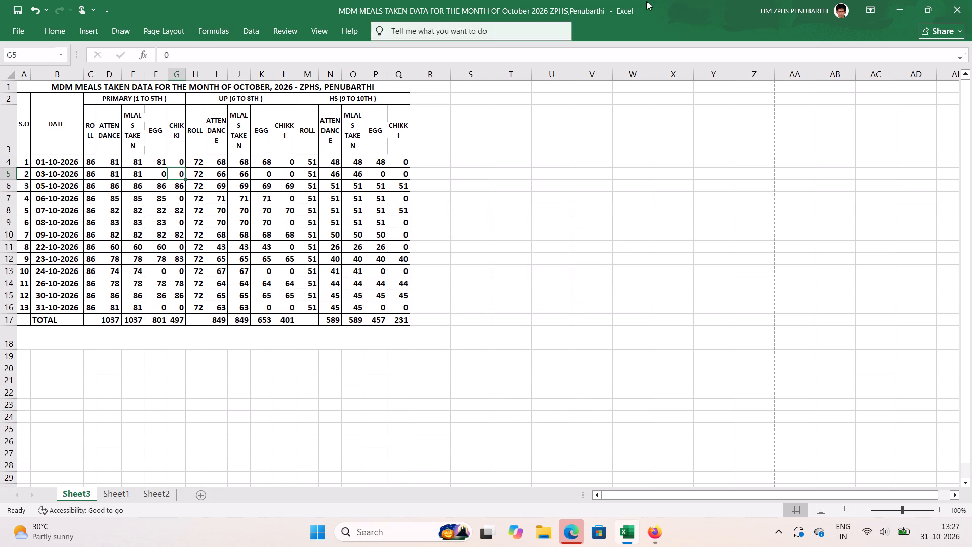
Save the October 2026 MDM meals taken workbook.
click(15, 11)
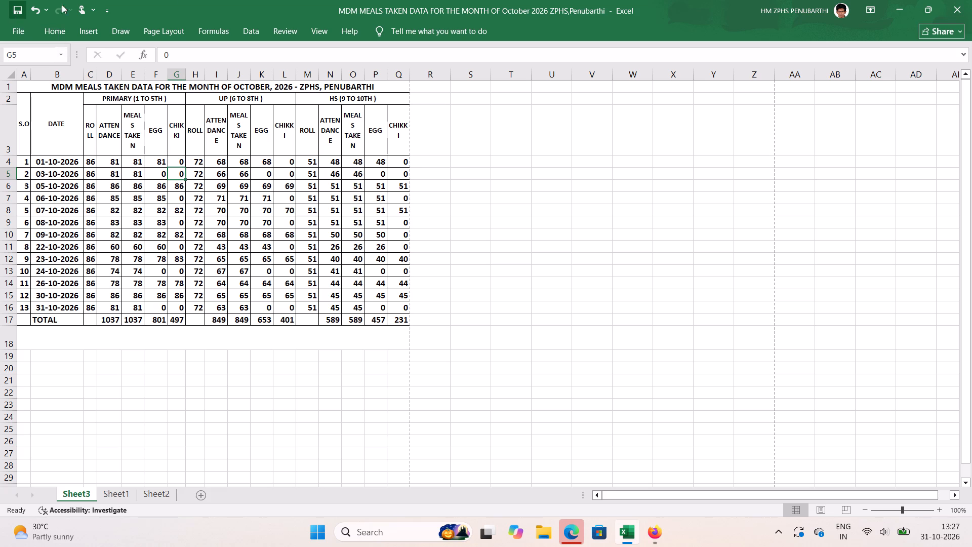
Close the October 2026 MDM meals taken workbook and the Edge window with the MSN video to return to the desktop.
click(967, 6)
click(967, 6)
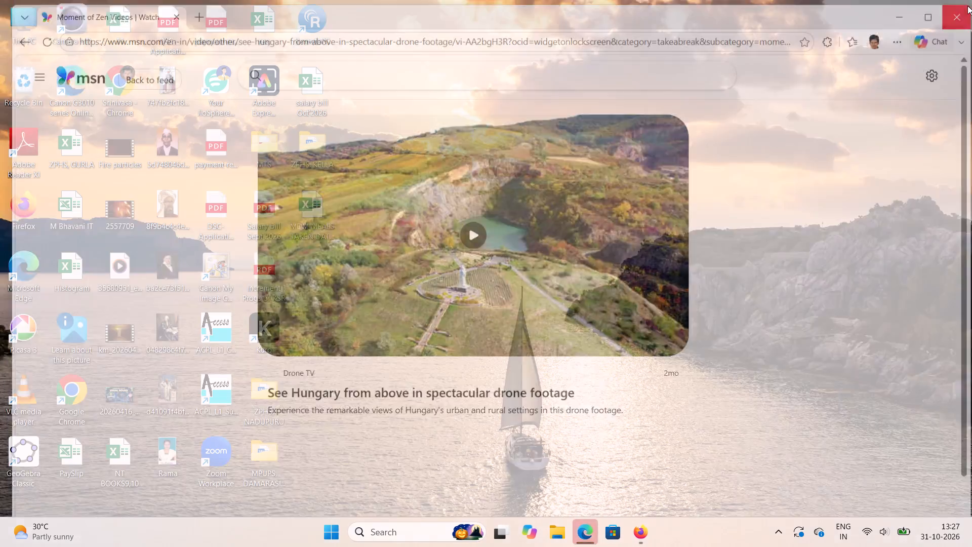
double_click(684, 178)
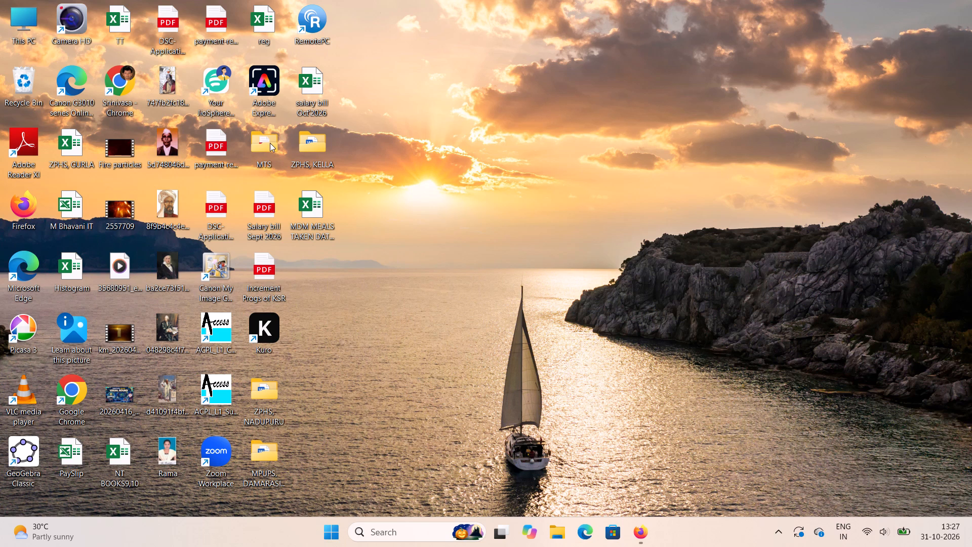
Launch Firefox from the desktop and open WhatsApp Web from the new tab page's shortcuts.
triple_click(20, 208)
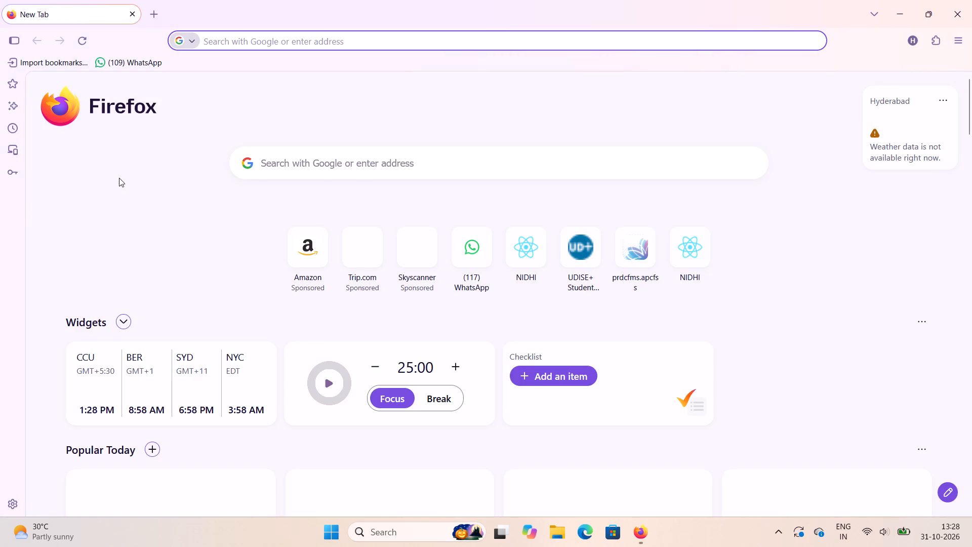
double_click(471, 248)
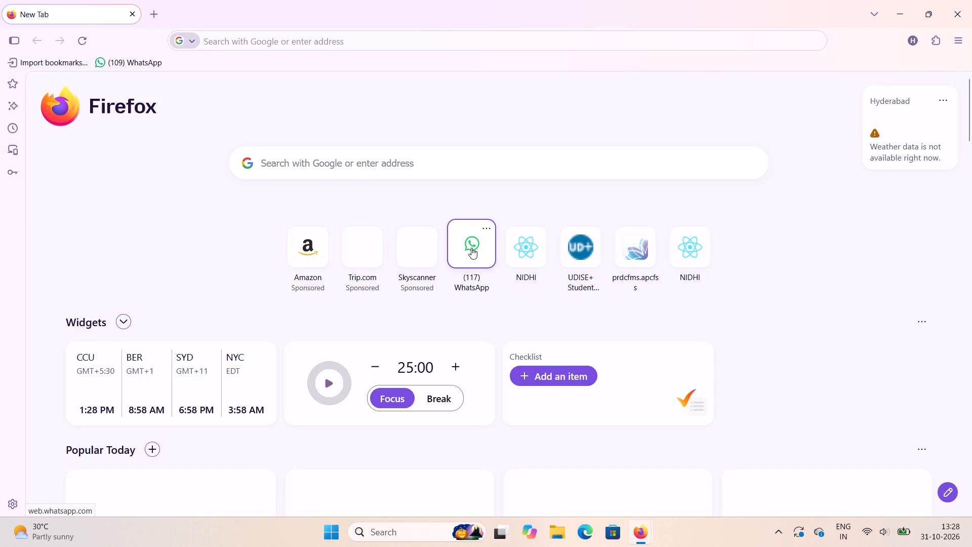
double_click(471, 248)
double_click(471, 248)
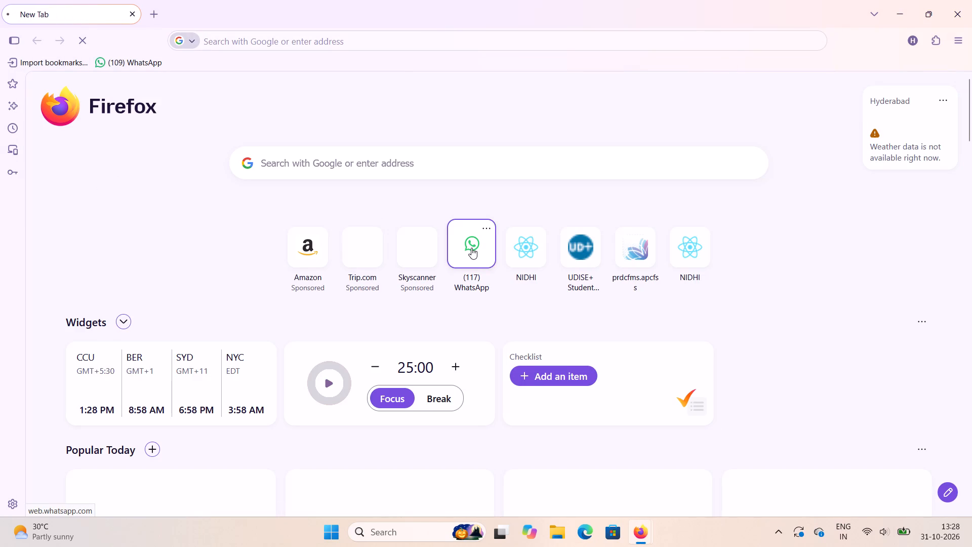
double_click(471, 248)
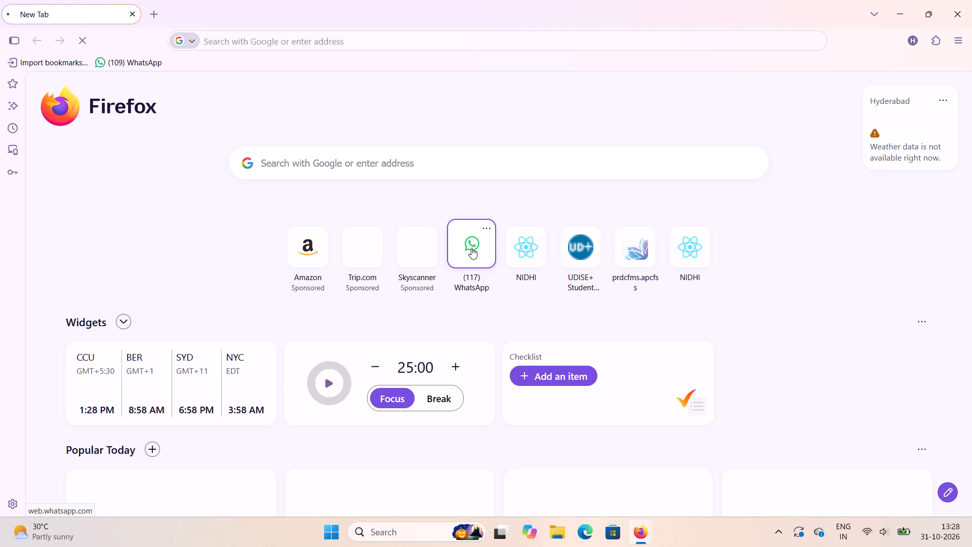
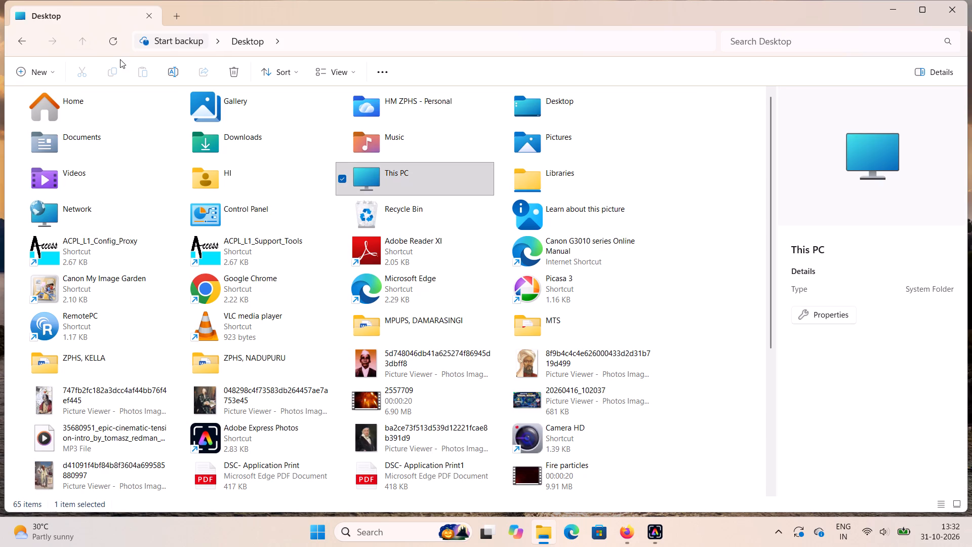
Open WhatsApp Image 2026-10-30 at 18.18.39(1) from the Downloads folder in Photos and bring up its print settings.
double_click(235, 139)
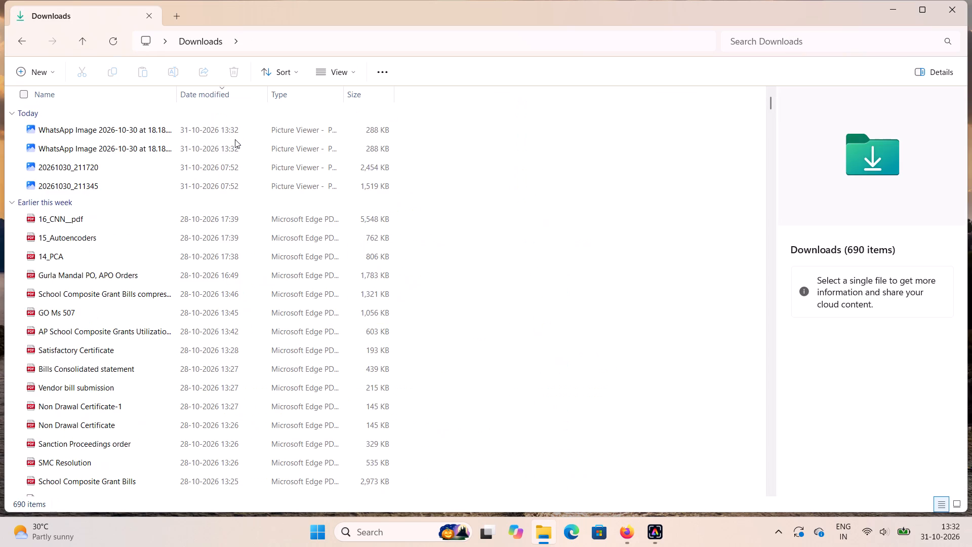
right_click(129, 129)
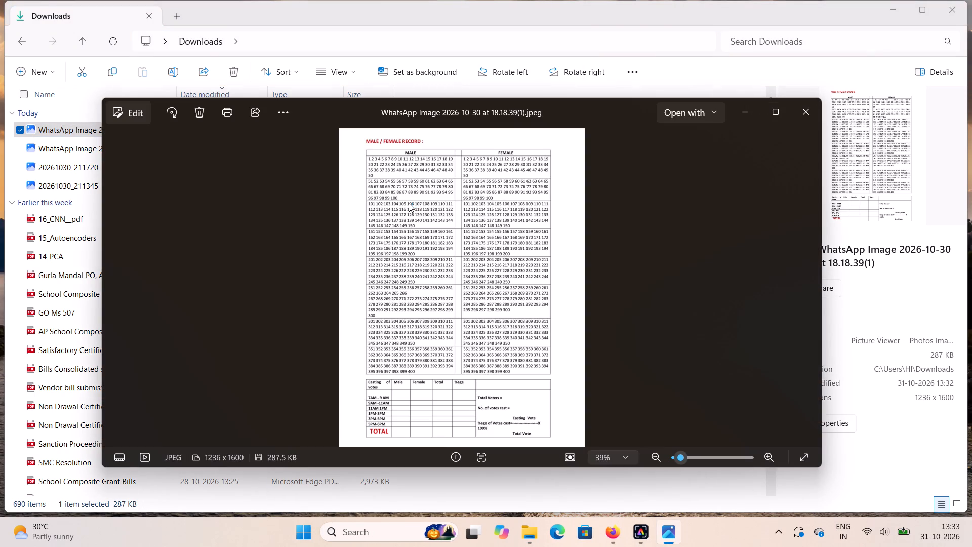
click(228, 111)
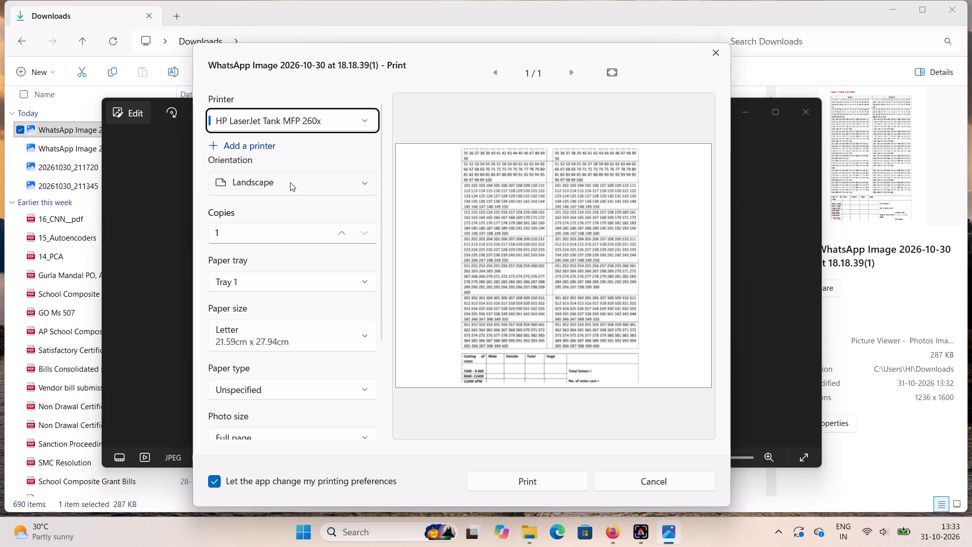
Print 4 copies of the male/female voter record image in portrait orientation on the HP LaserJet Tank MFP 260x.
click(297, 184)
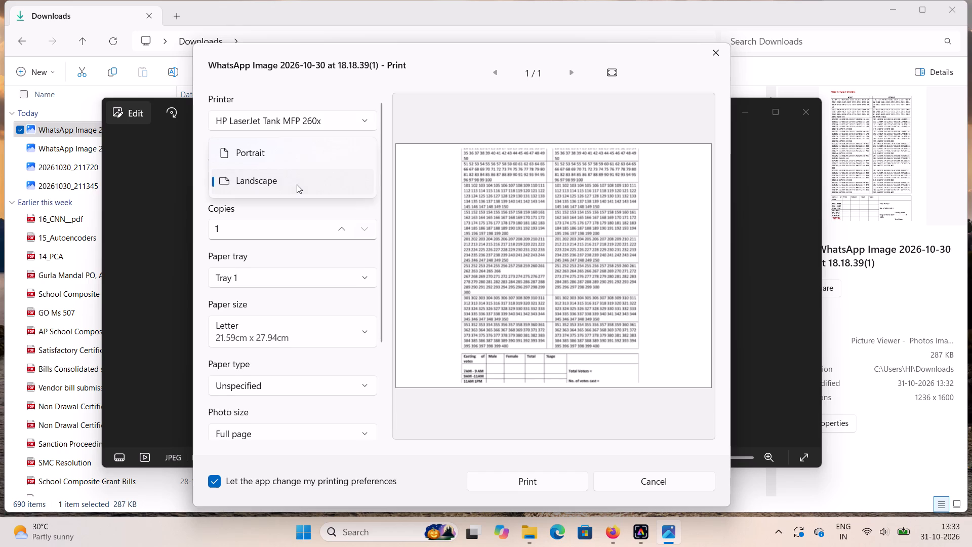
click(286, 165)
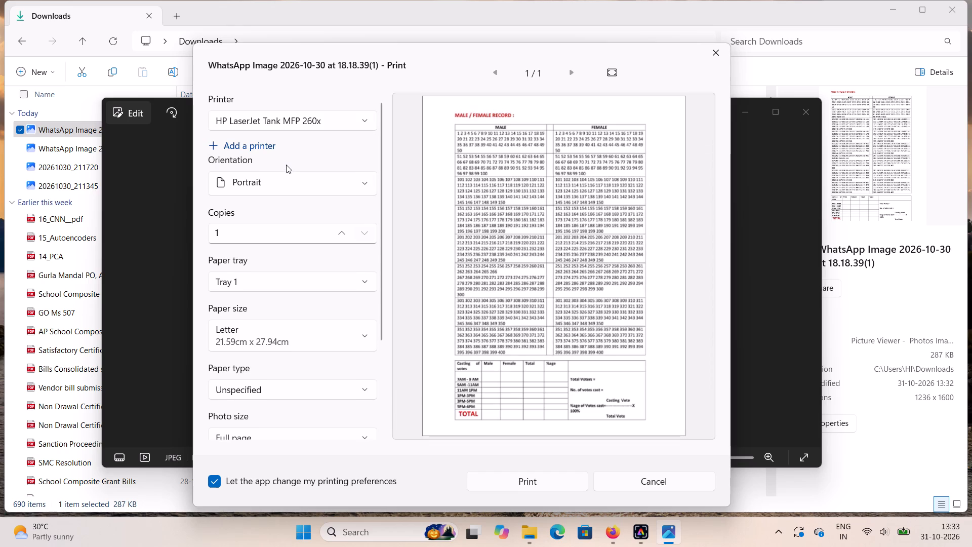
click(343, 231)
click(343, 231)
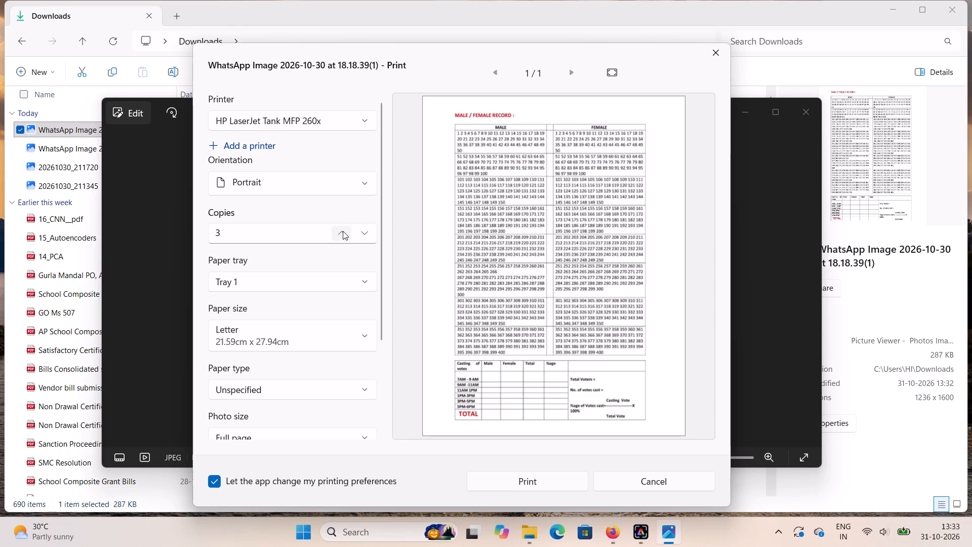
click(343, 231)
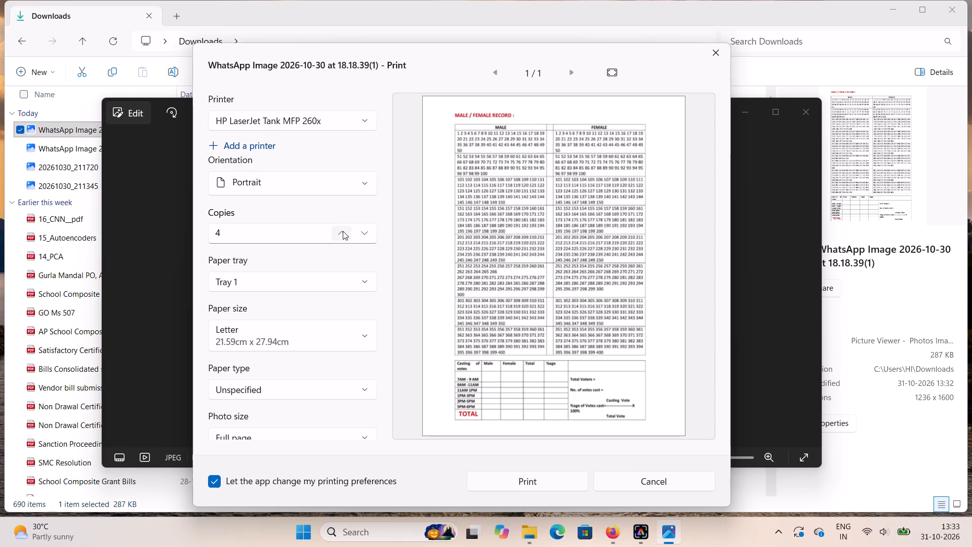
click(532, 482)
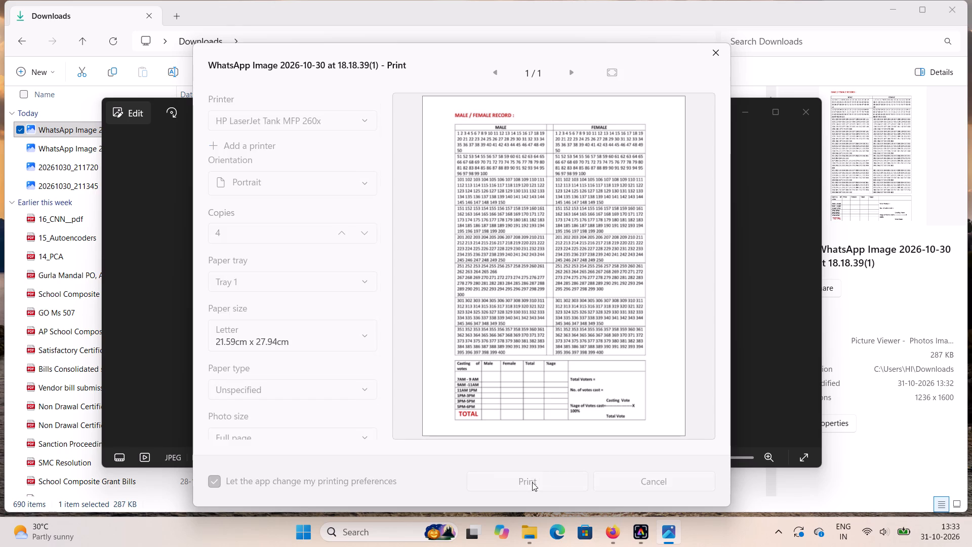
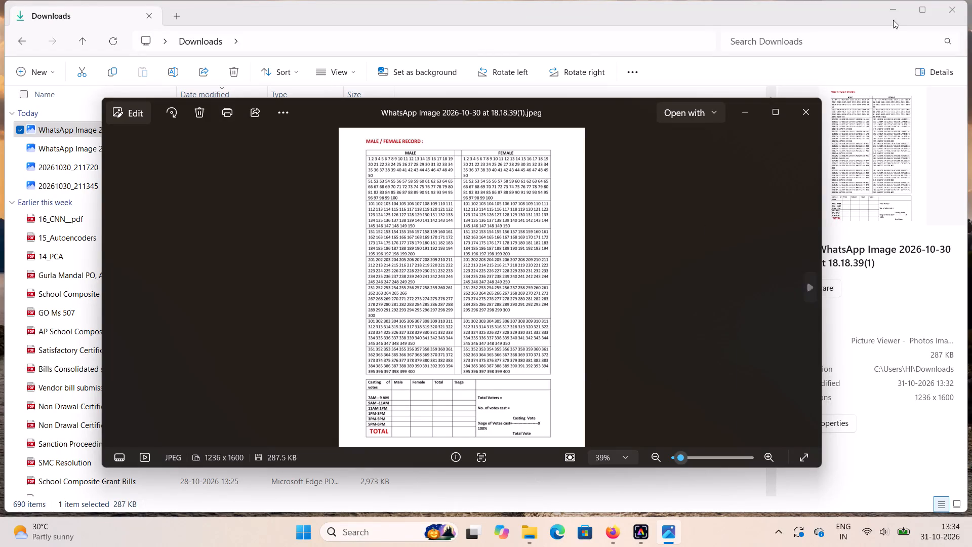
Close the male/female voter record image.
click(815, 113)
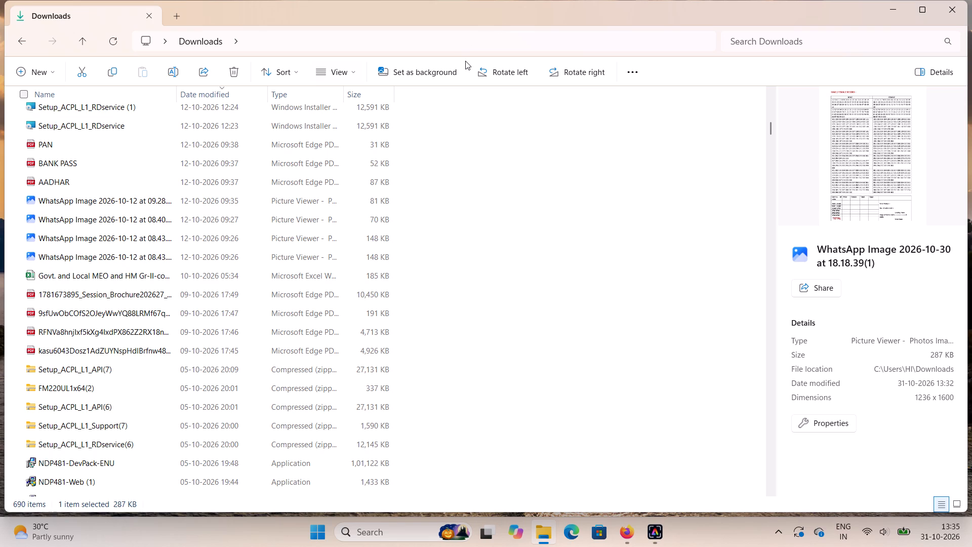
click(142, 206)
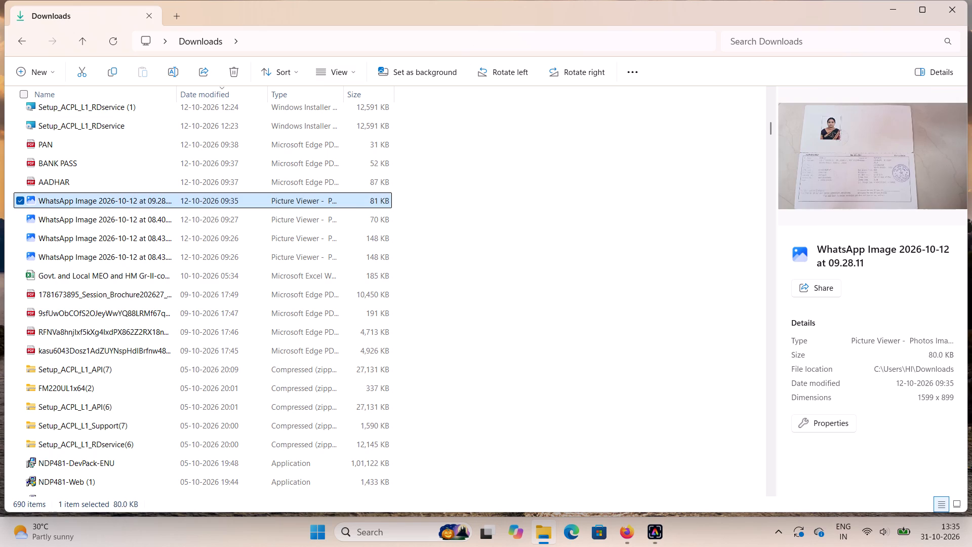
double_click(37, 200)
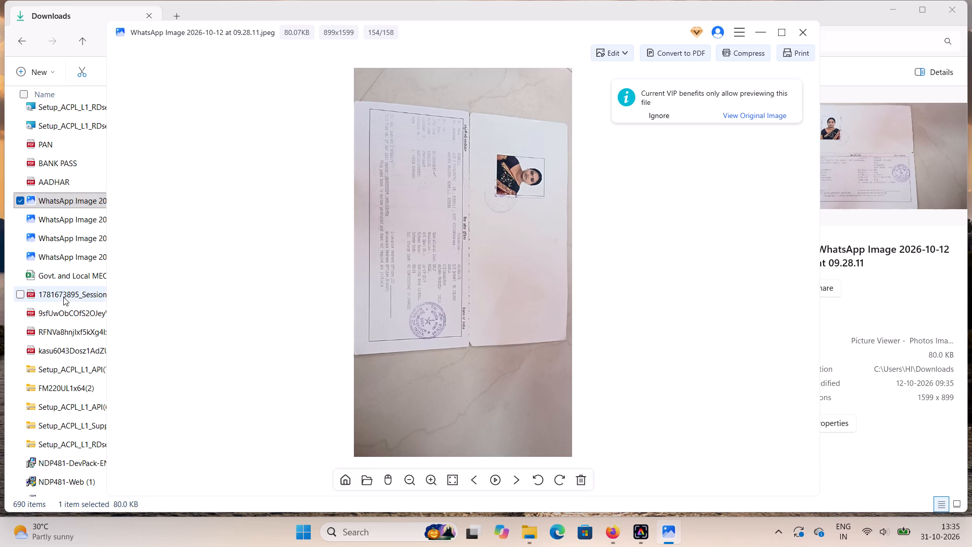
double_click(67, 351)
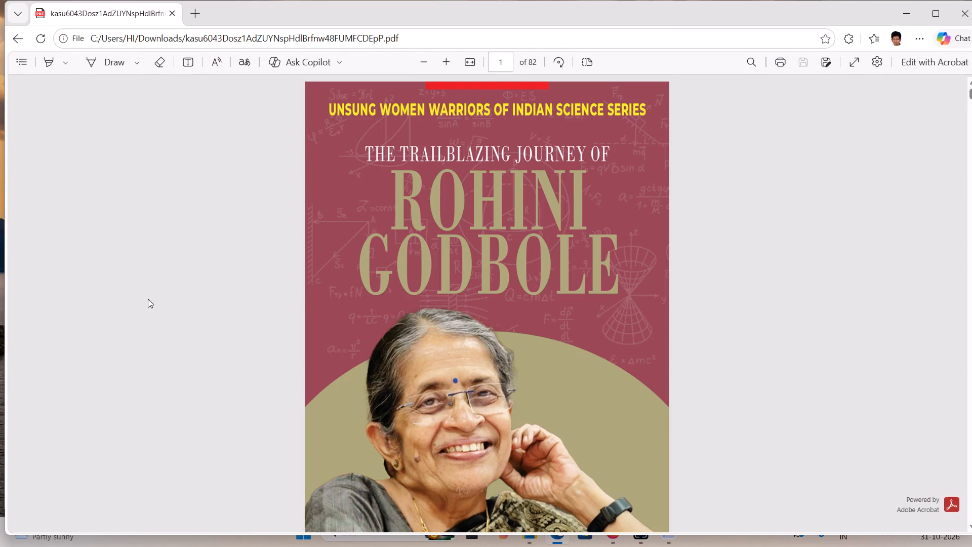
click(969, 12)
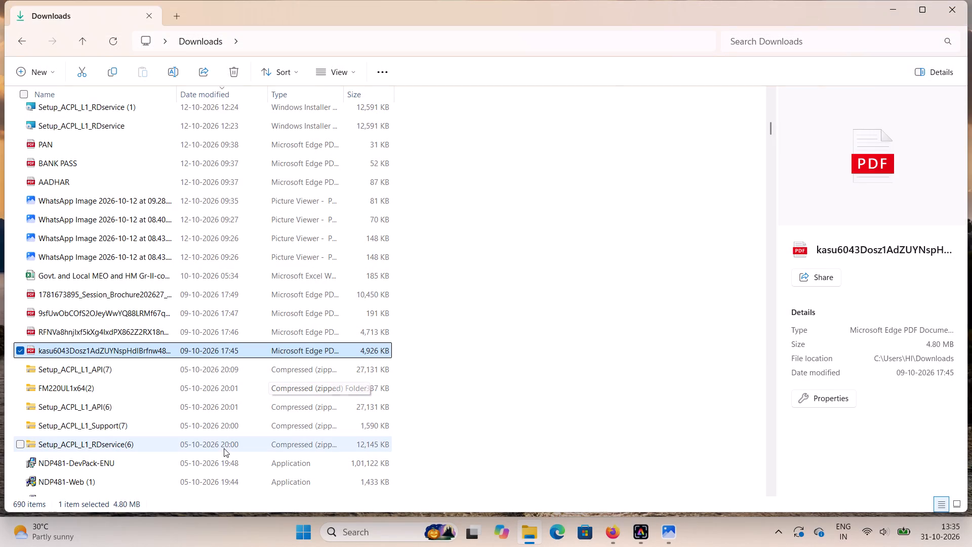
Close the Downloads folder and the open WhatsApp image to clear the desktop.
click(552, 165)
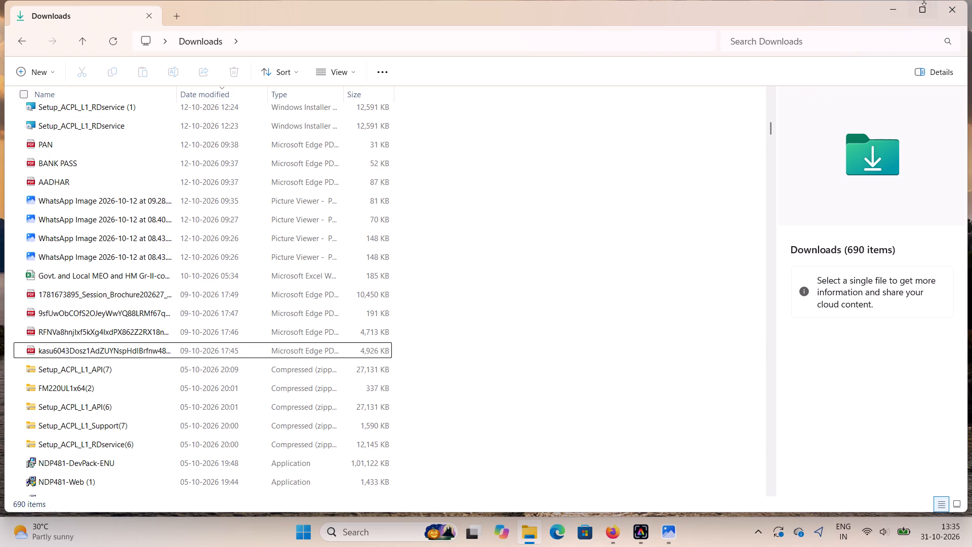
click(947, 10)
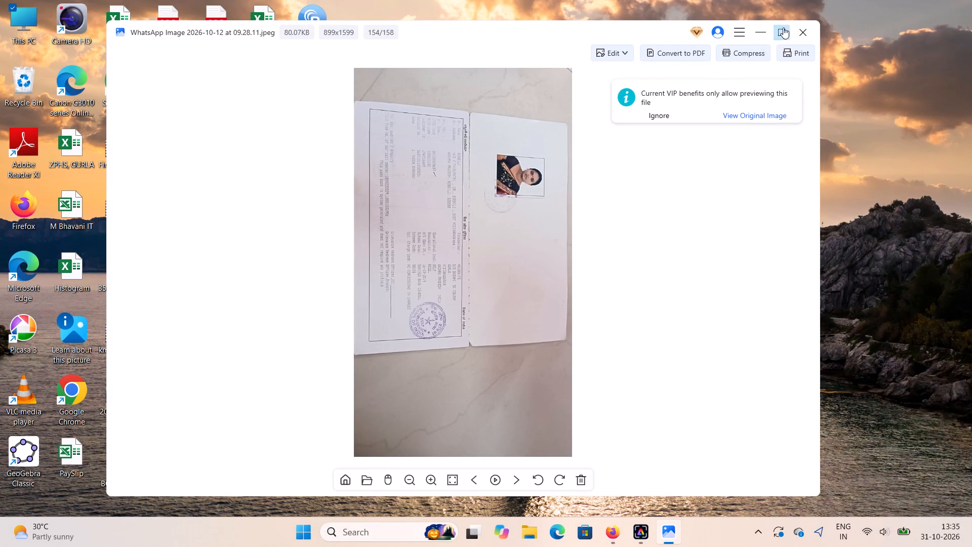
click(804, 28)
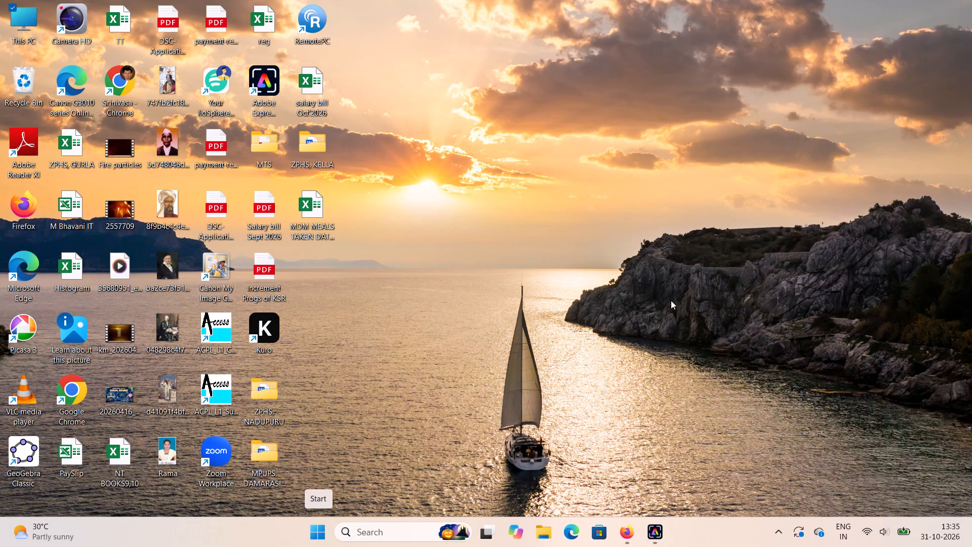
Switch to Firefox.
click(625, 536)
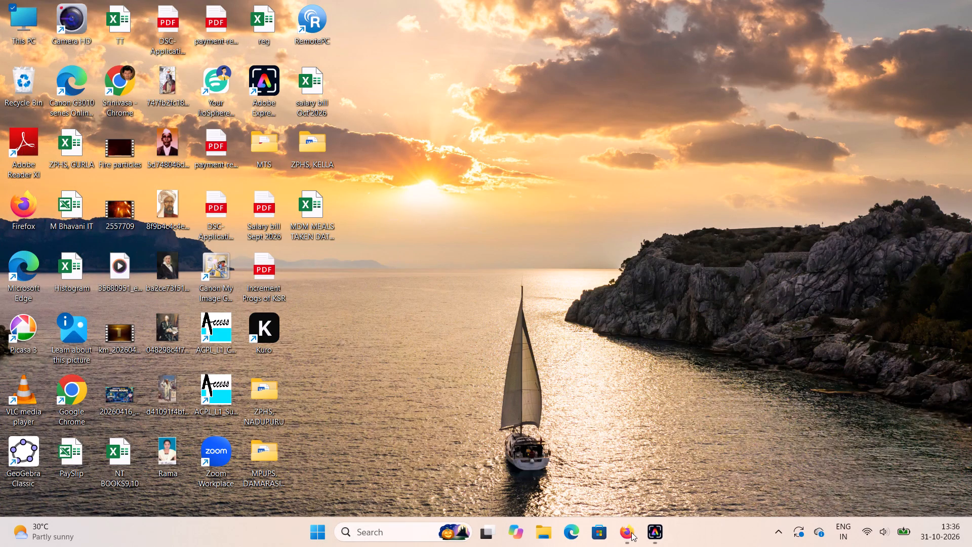
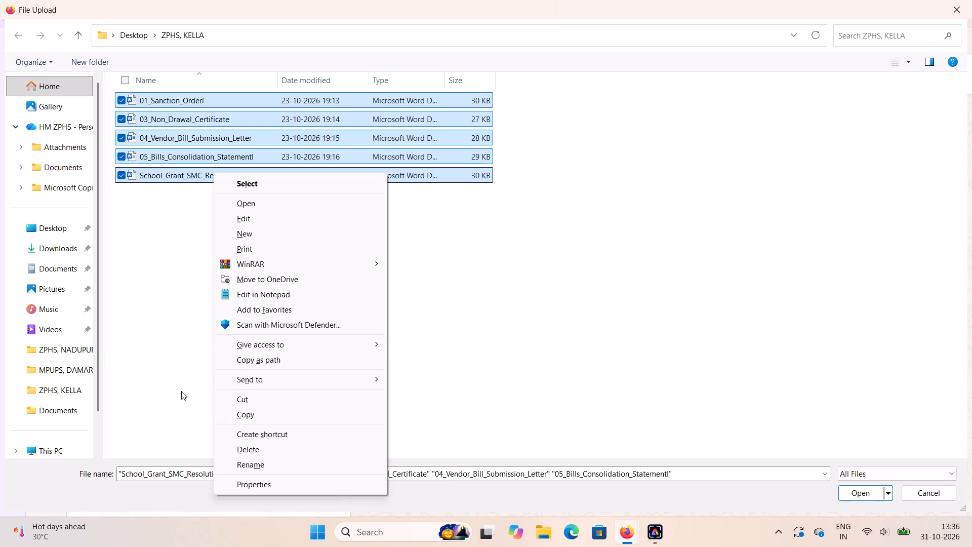
Clear the selection of all five Word files in the ZPHS, KELLA folder and select only the 05 bills consolidation statement for upload.
click(160, 373)
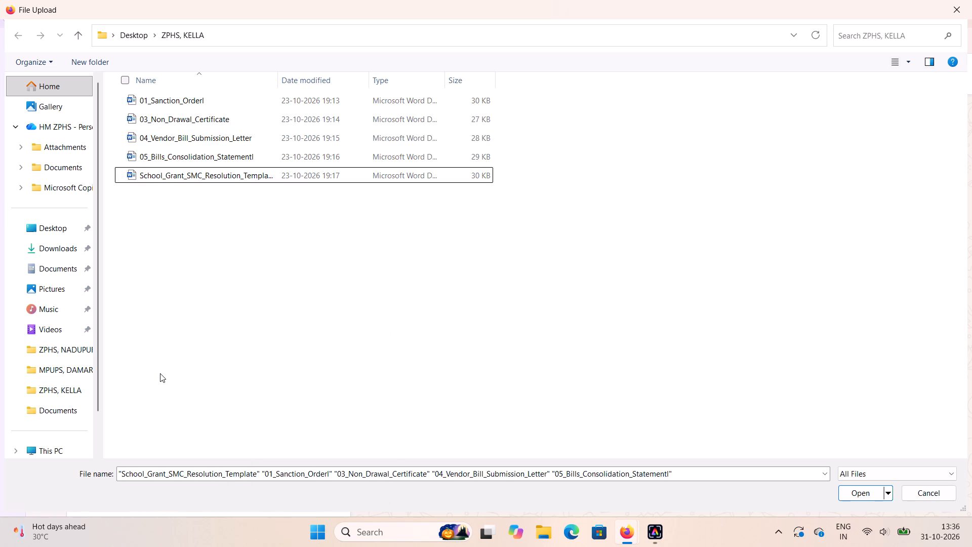
click(137, 177)
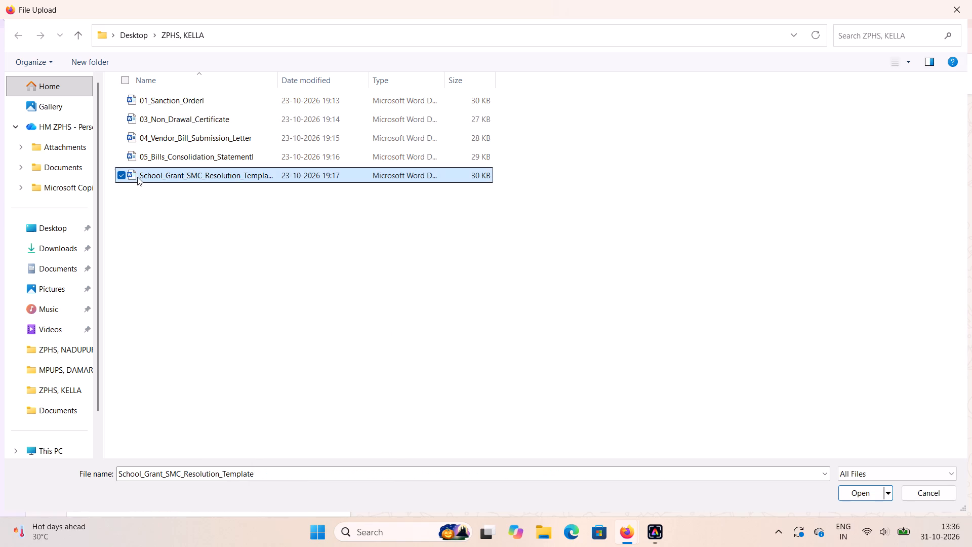
click(144, 157)
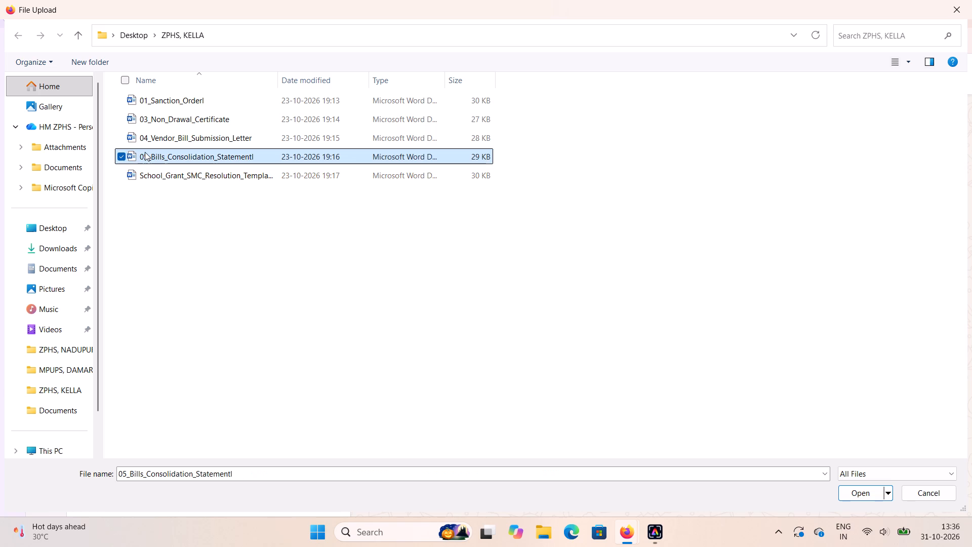
Select the four Word documents from 01_Sanction_Orderl through 05_Bills_Consolidation_Statementl in the ZPHS, KELLA folder for upload.
shift+click(144, 152)
shift+click(145, 141)
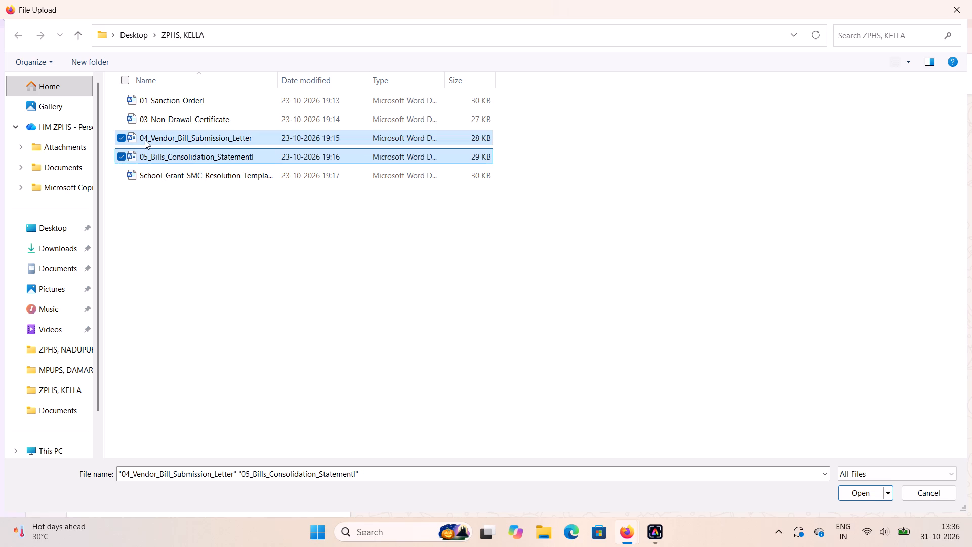
shift+click(145, 119)
shift+click(145, 101)
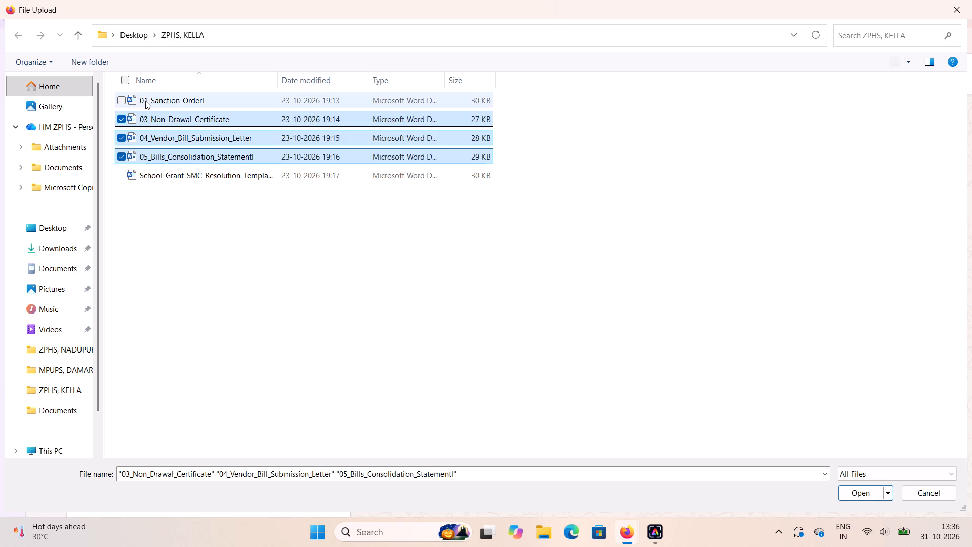
shift+click(158, 172)
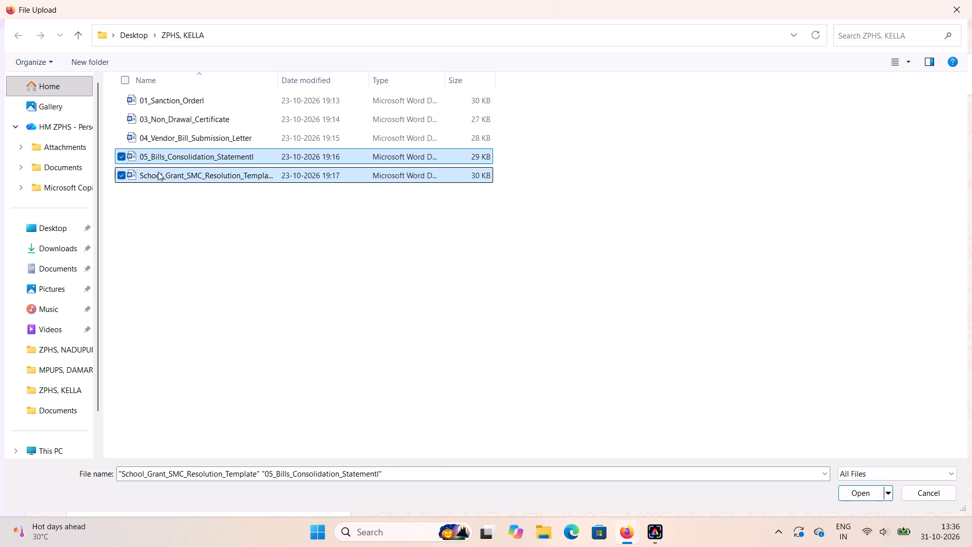
shift+click(146, 100)
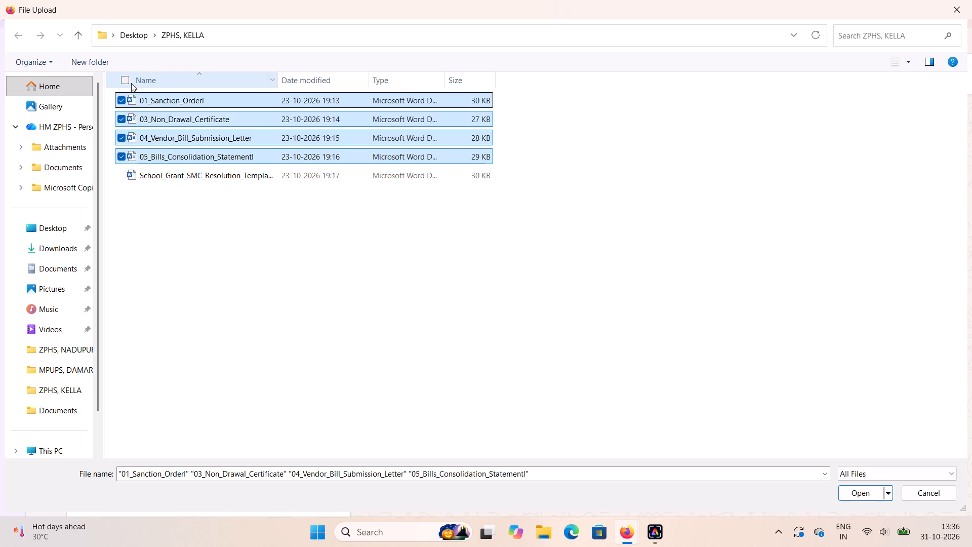
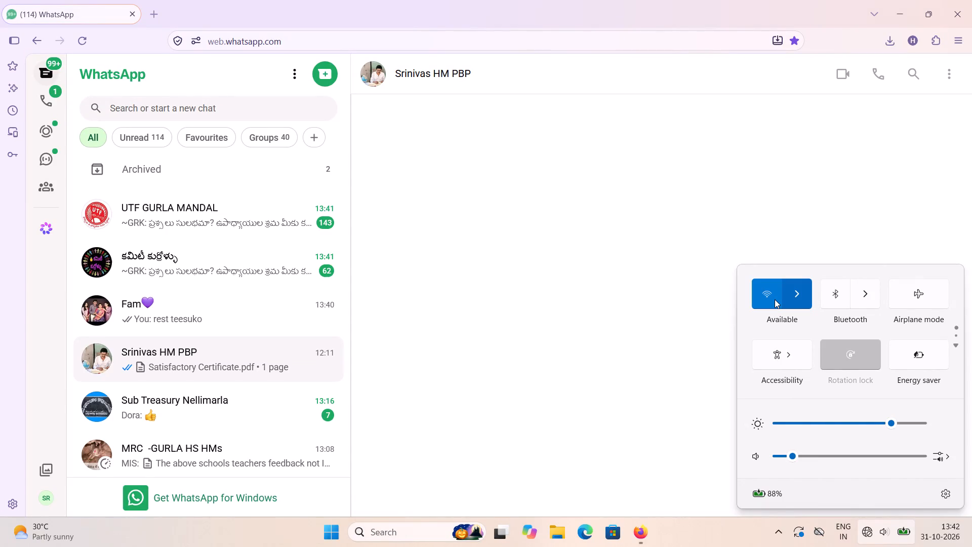
Turn the computer's Wi-Fi back on with its list of available networks open.
shift+click(775, 299)
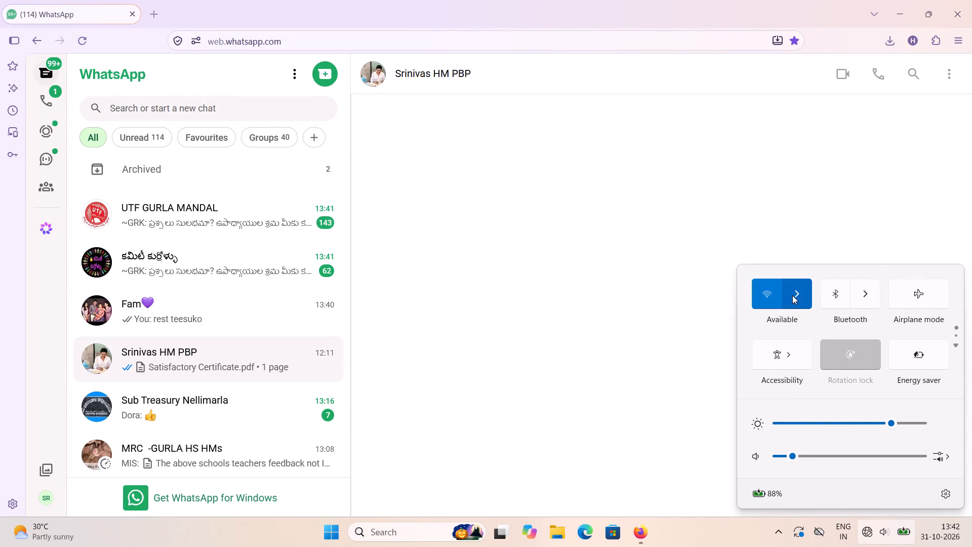
shift+click(792, 295)
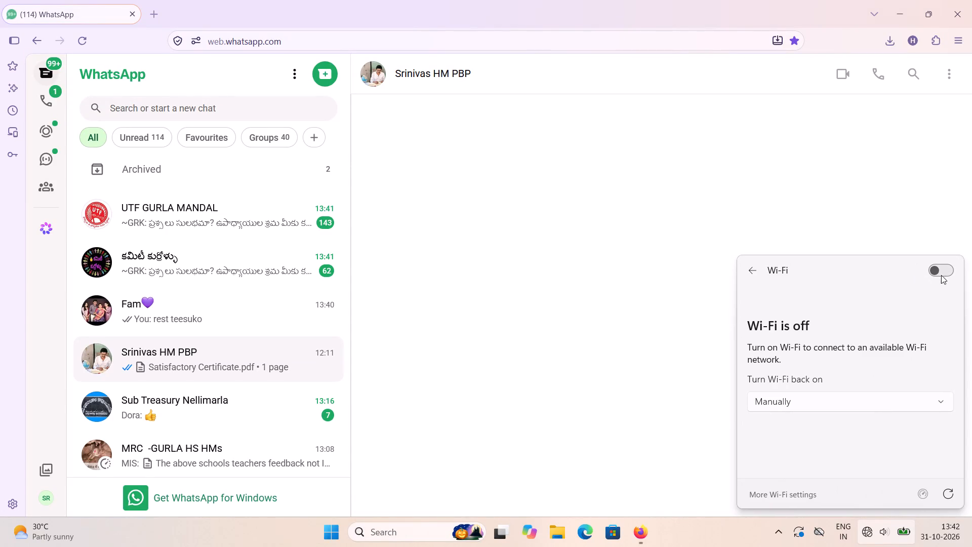
shift+click(947, 271)
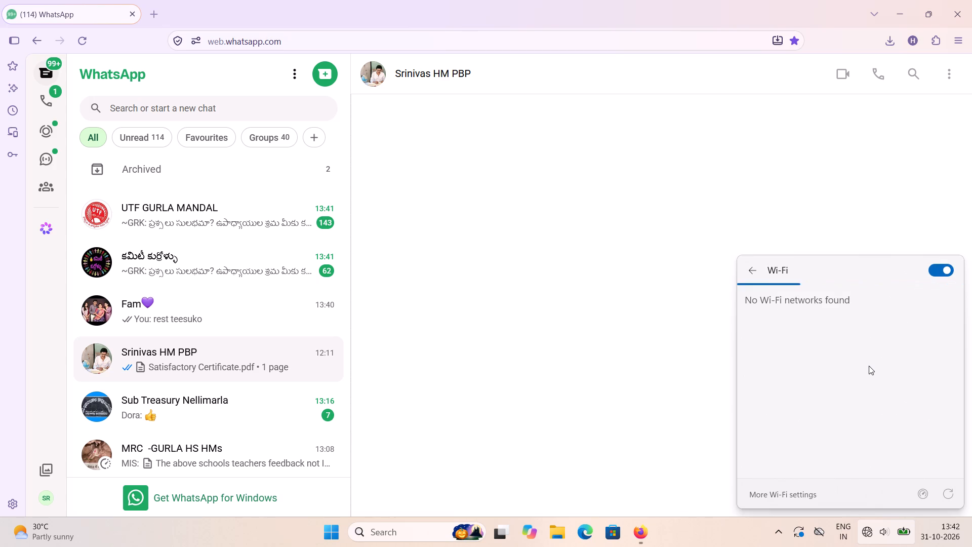
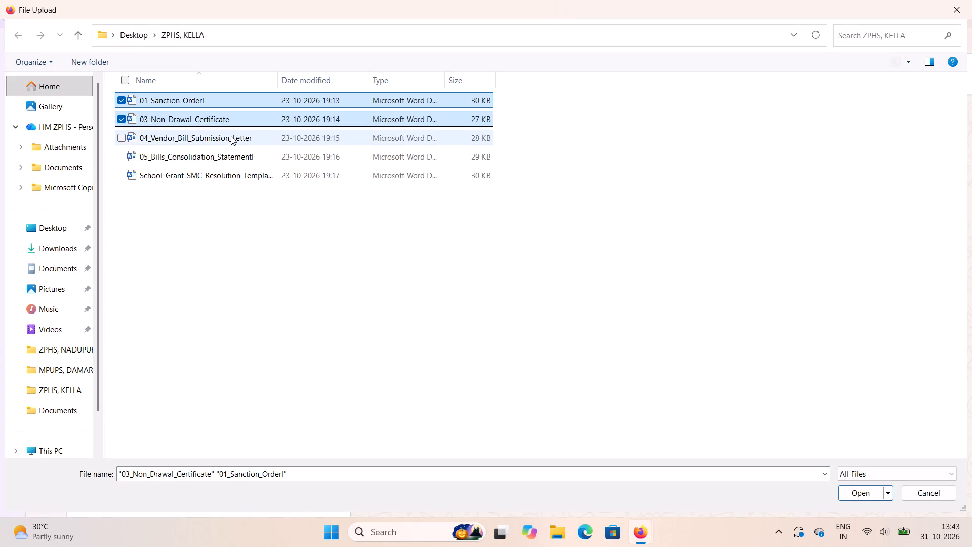
Add 04_Vendor_Bill_Submission_Letter and 05_Bills_Consolidation_Statementl to the Word documents selected for upload from the ZPHS, KELLA folder.
shift+click(231, 137)
shift+click(232, 151)
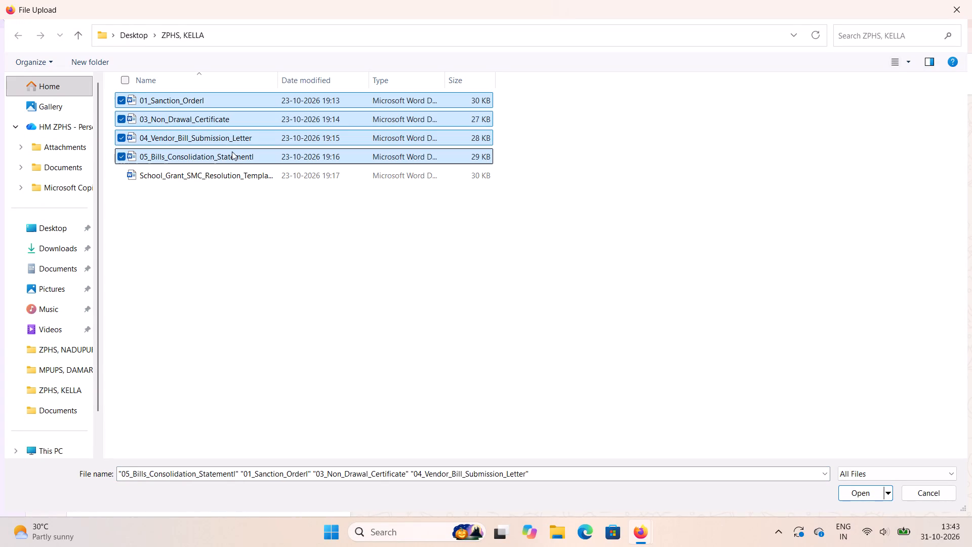
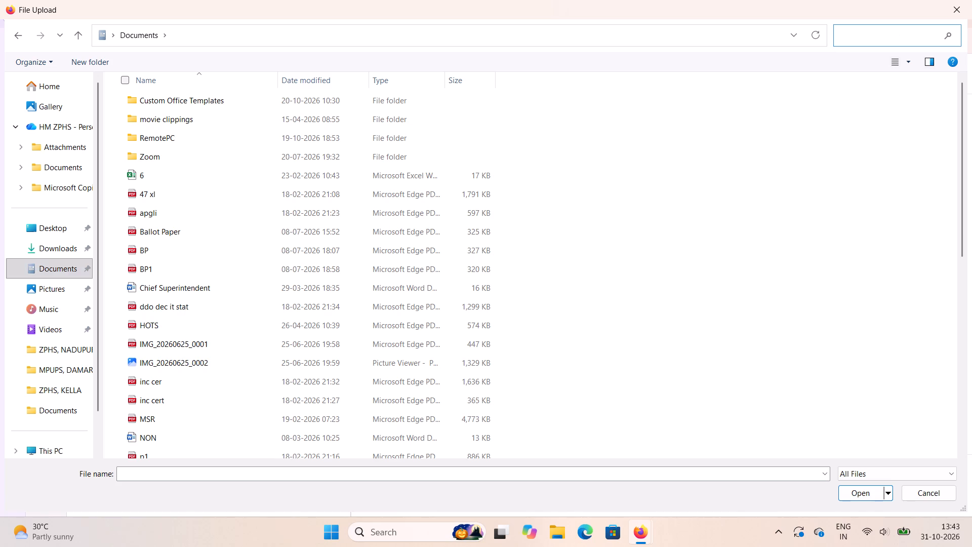
Search the local Documents folder for "sat" in the file upload dialog, and clear the search.
text(sa)
key(t)
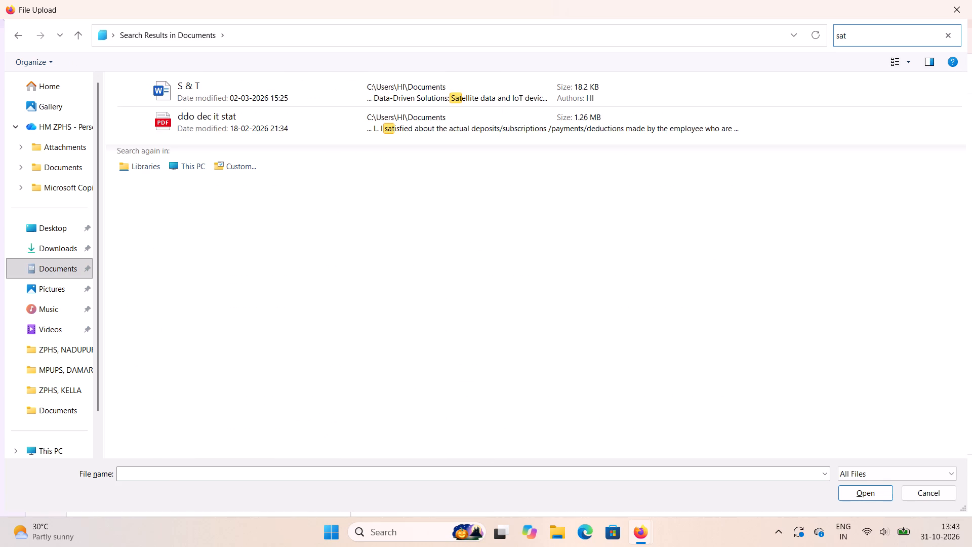
click(950, 33)
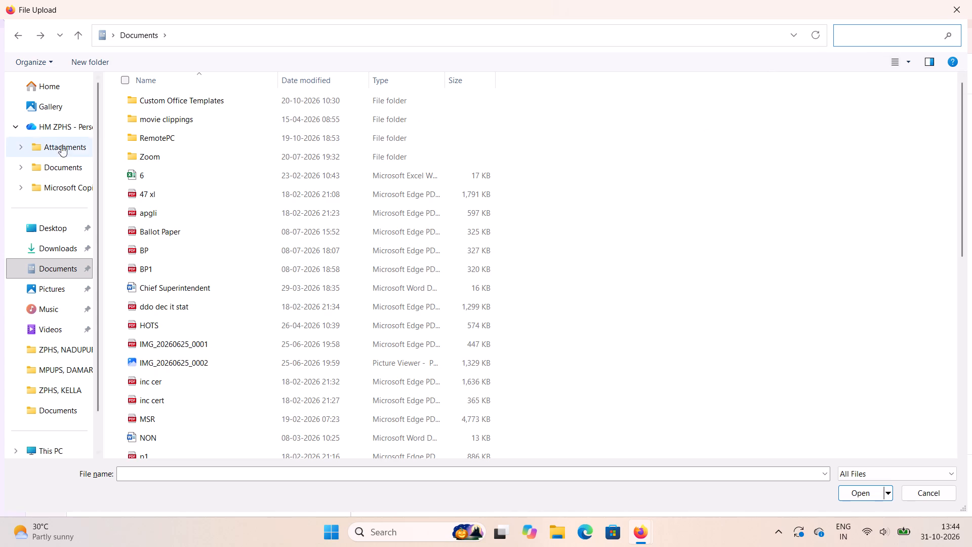
Open the Documents folder inside HM ZPHS - Personal and search it for "sati".
click(55, 127)
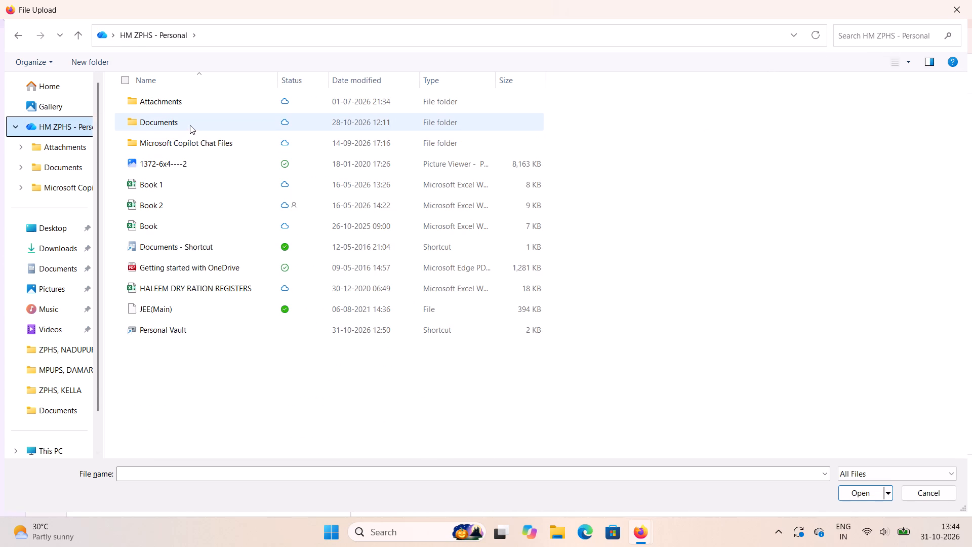
click(189, 123)
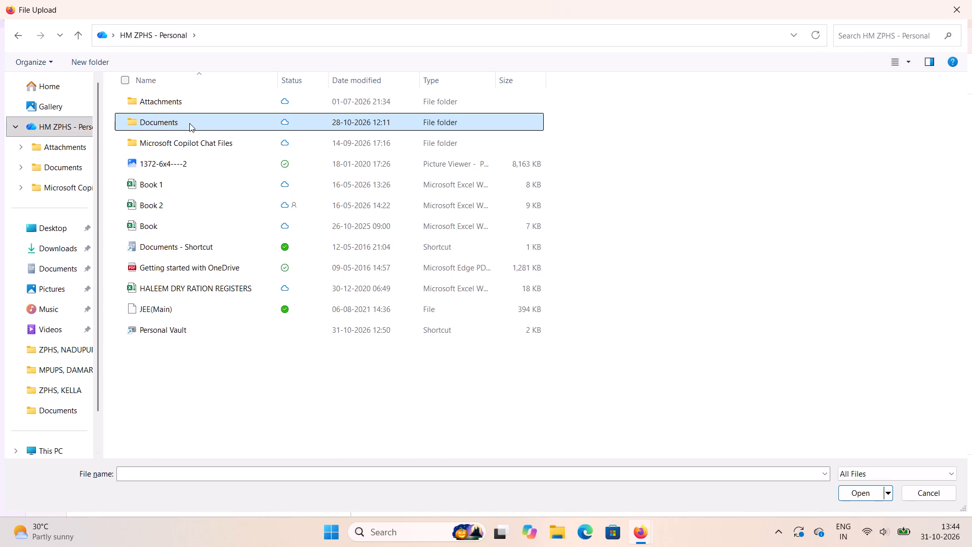
double_click(189, 123)
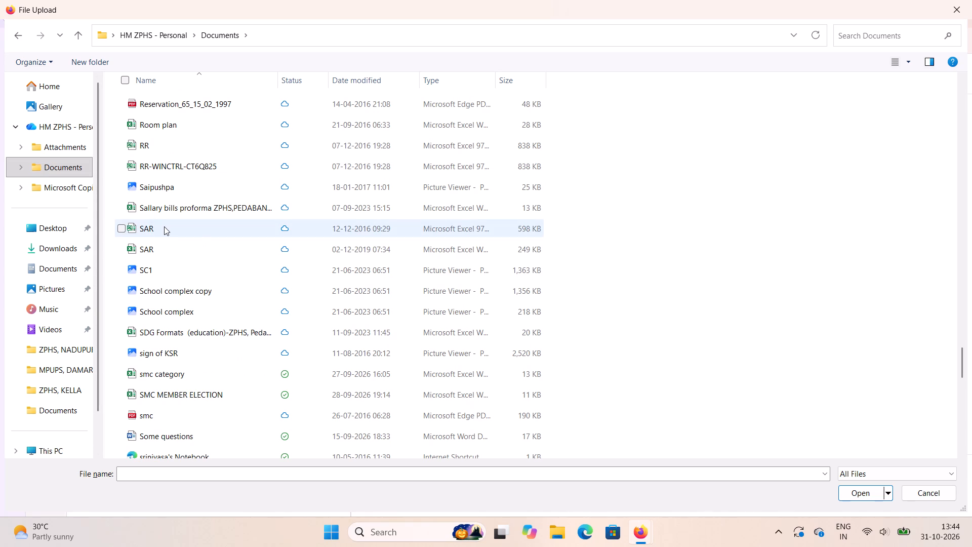
click(841, 33)
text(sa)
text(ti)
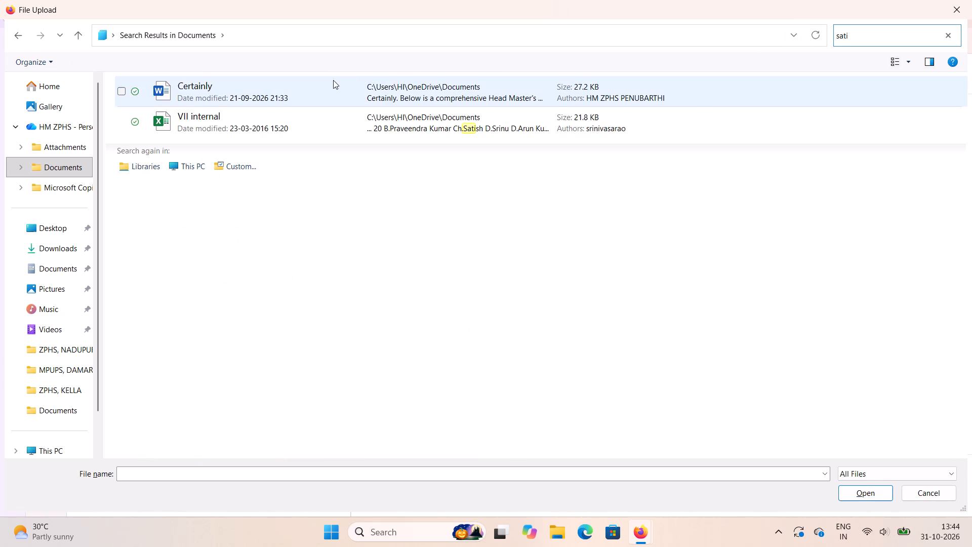
Search the Downloads folder for "sati" in the file upload dialog.
click(66, 244)
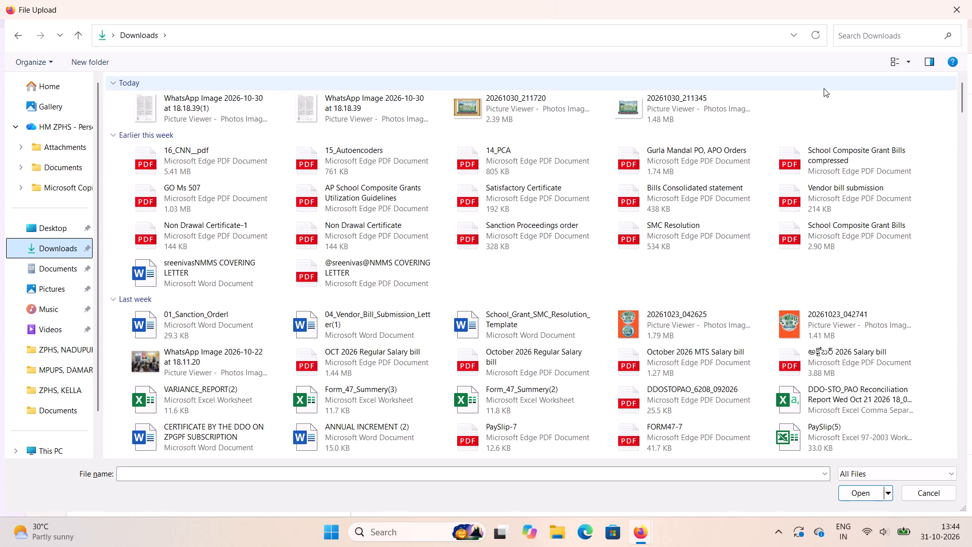
click(850, 35)
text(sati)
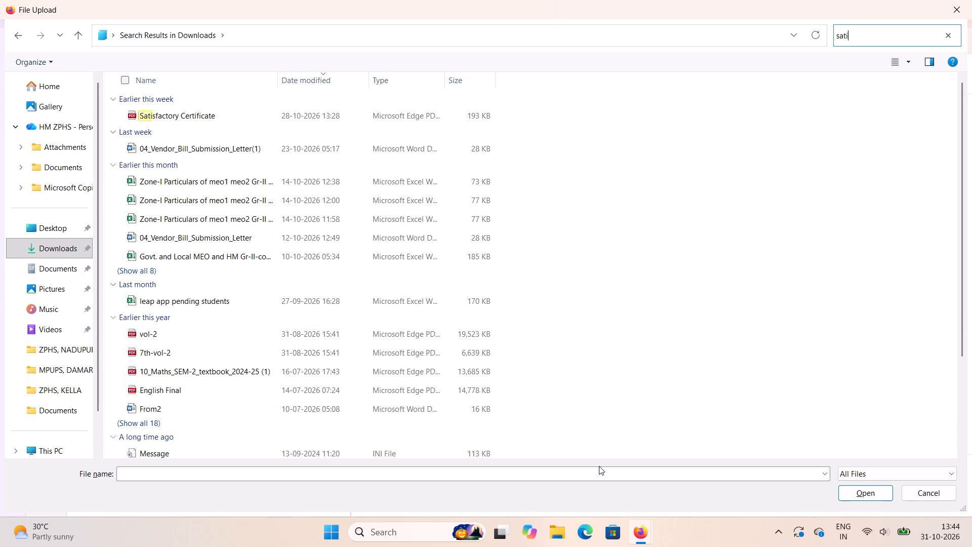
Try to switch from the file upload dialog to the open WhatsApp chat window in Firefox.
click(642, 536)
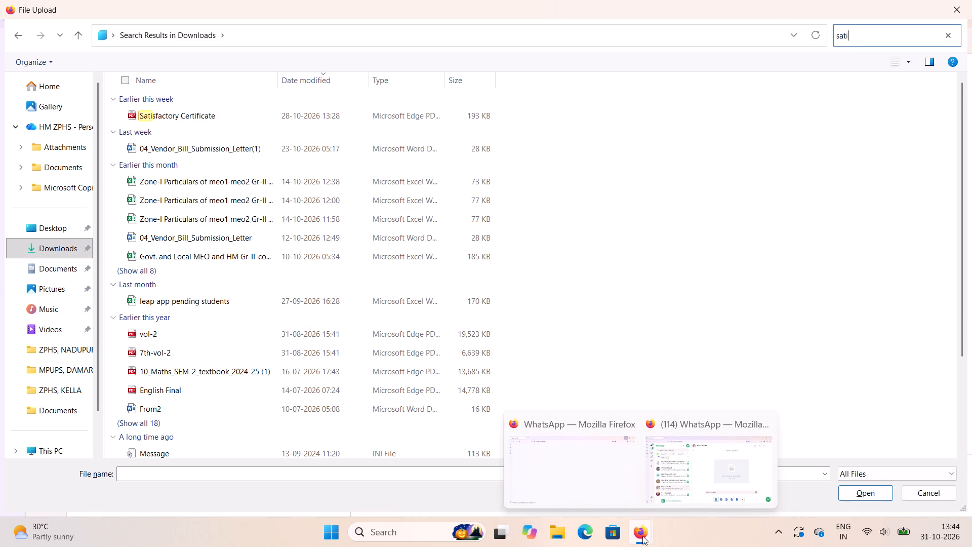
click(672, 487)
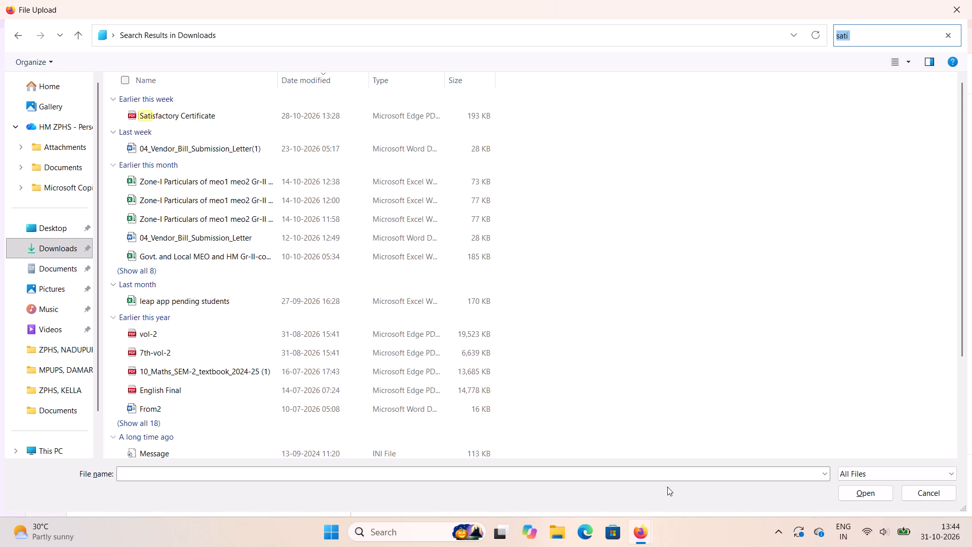
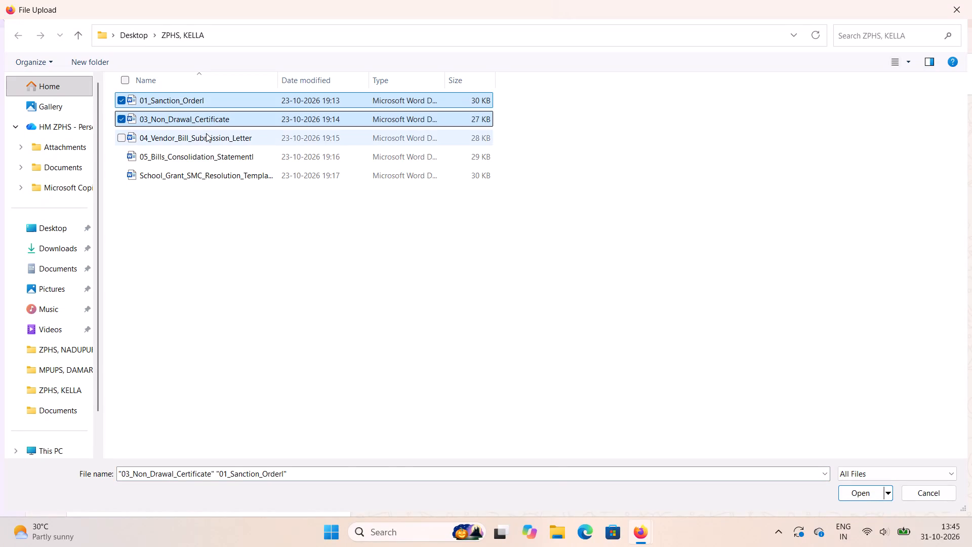
Add 04_Vendor_Bill_Submission_Letter and 05_Bills_Consolidation_Statementl to the files selected for upload from the ZPHS, KELLA folder.
shift+click(206, 133)
shift+click(202, 152)
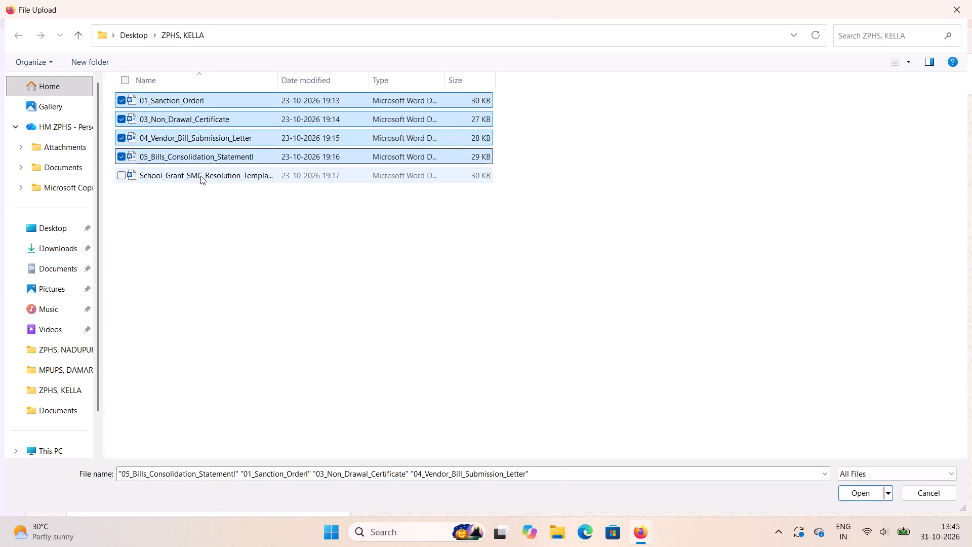
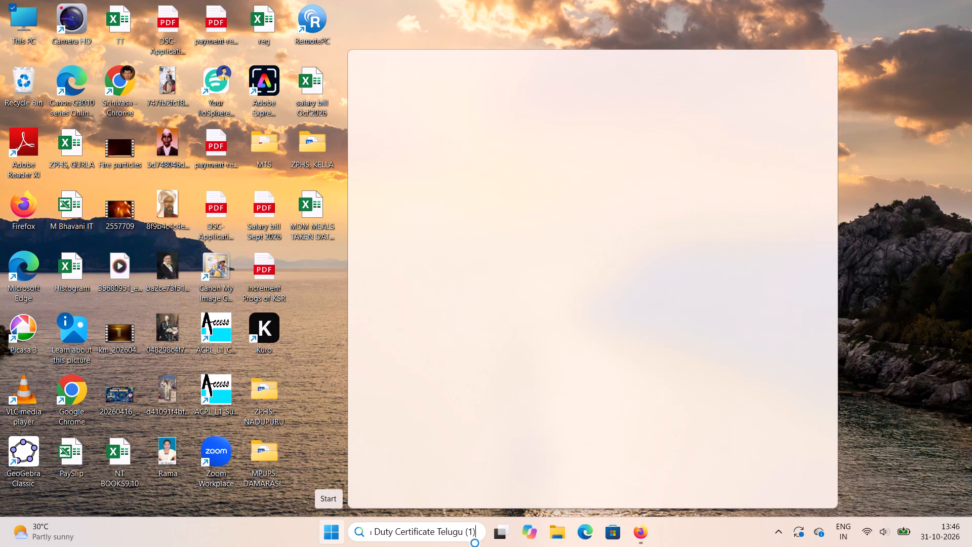
Open the PDF file Aaya Duty Certificate Telugu (1) from the Windows search.
key(Return)
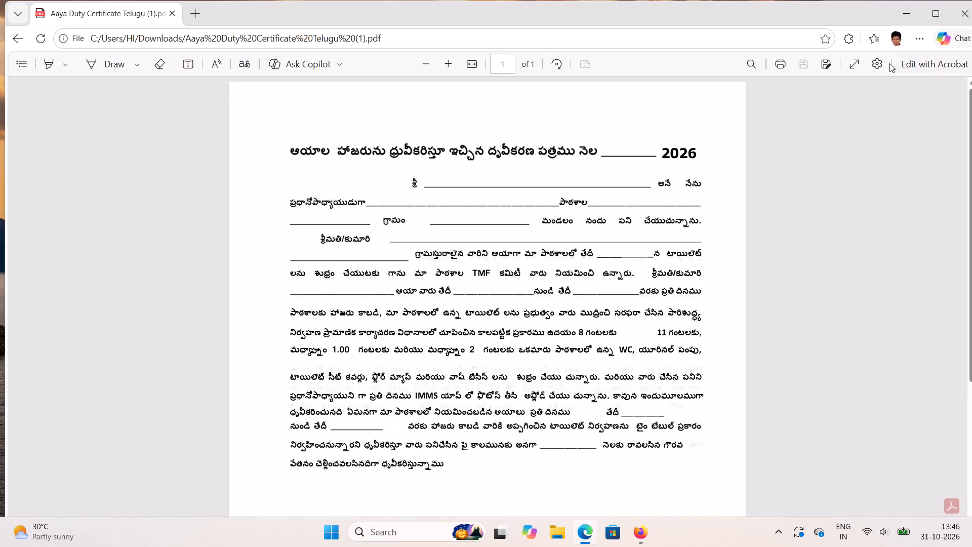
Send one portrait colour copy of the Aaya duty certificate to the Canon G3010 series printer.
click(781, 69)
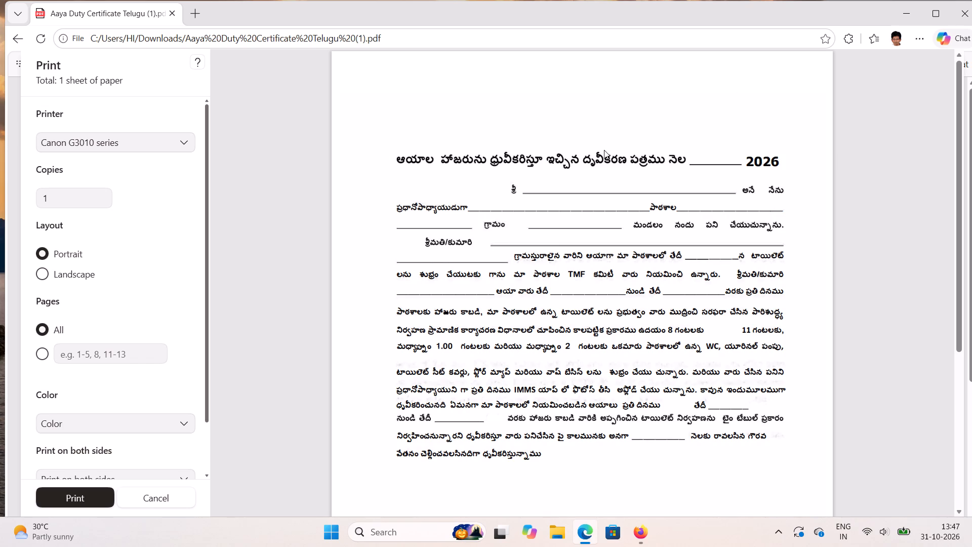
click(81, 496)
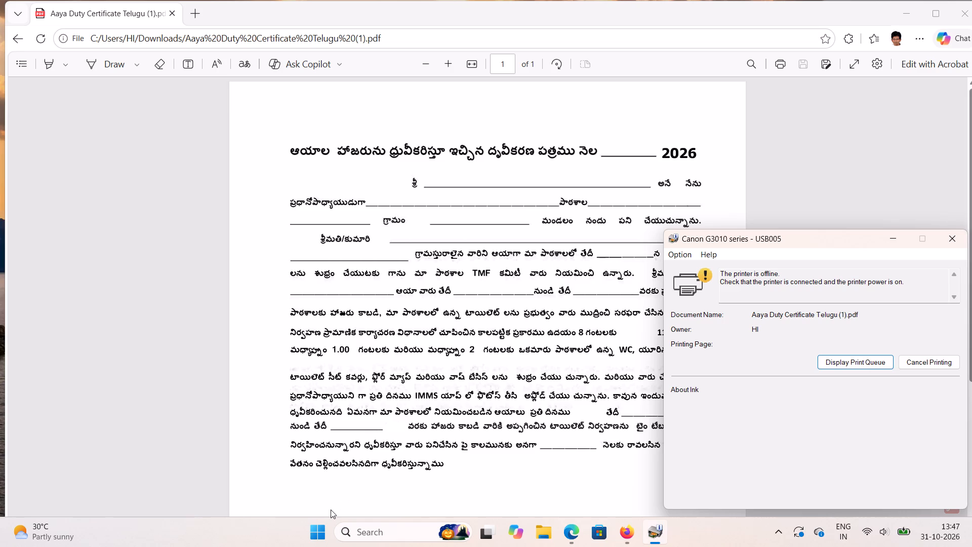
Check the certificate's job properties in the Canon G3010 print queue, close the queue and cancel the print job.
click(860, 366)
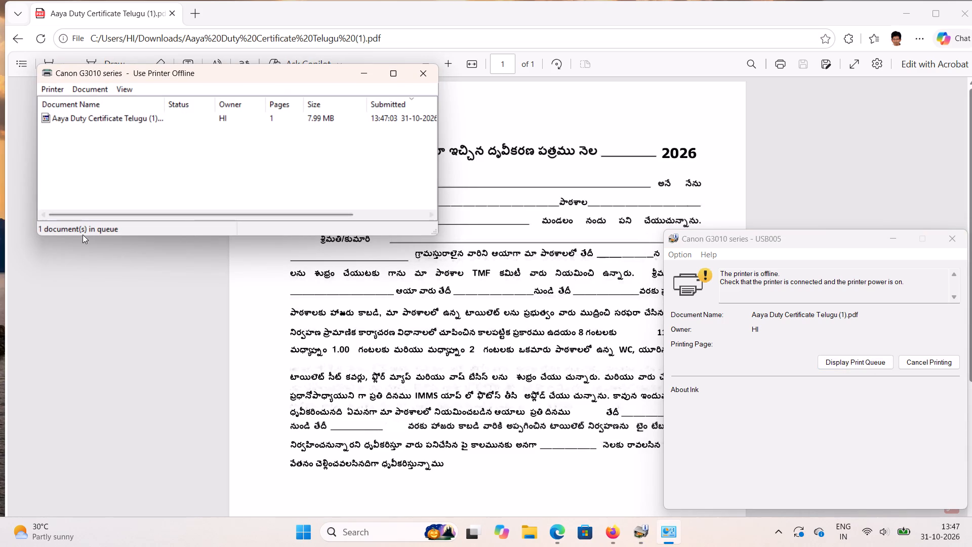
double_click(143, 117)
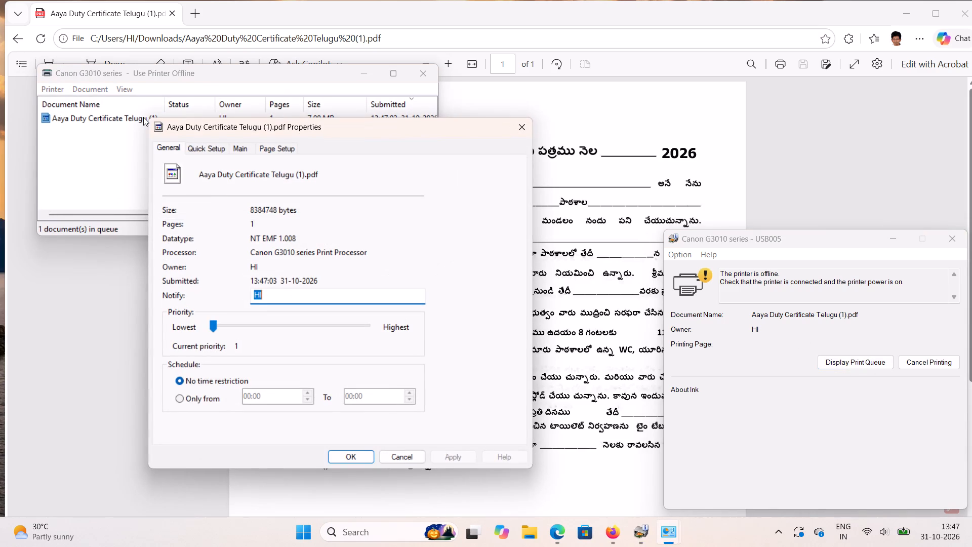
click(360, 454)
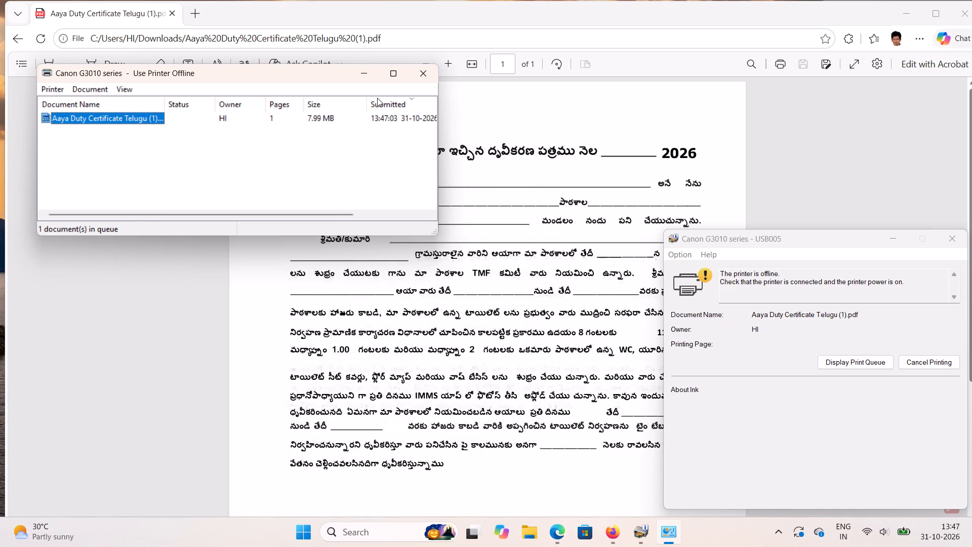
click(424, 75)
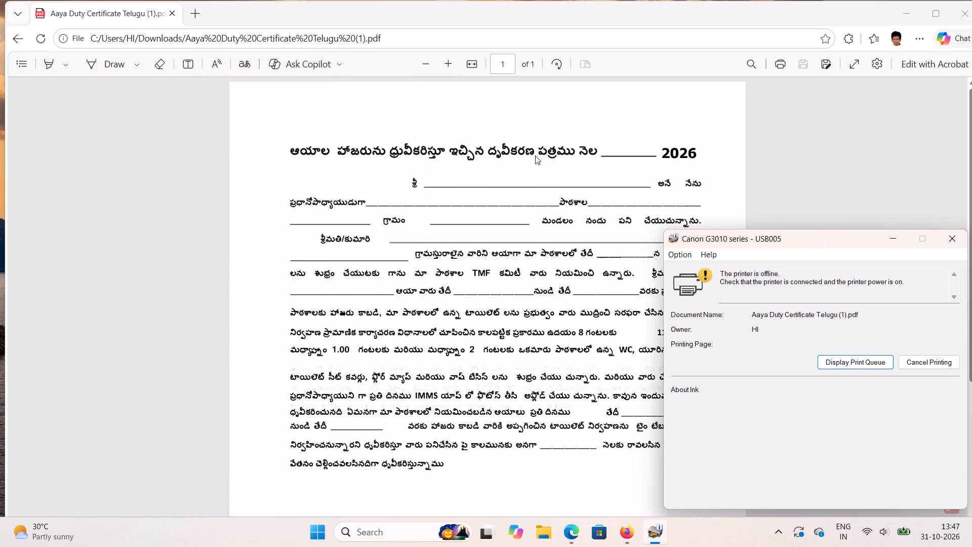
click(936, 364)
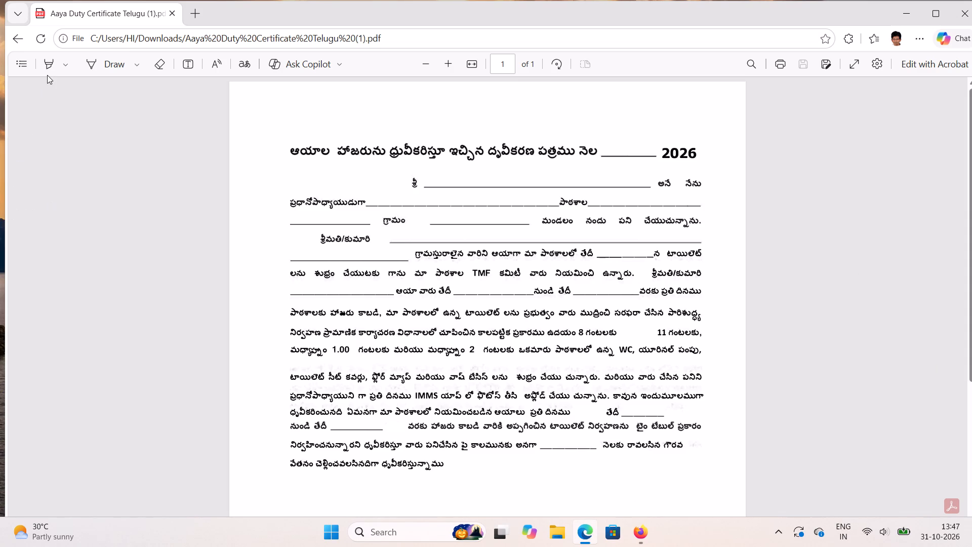
Reload the Aaya duty certificate PDF and print one portrait colour copy on the Canon G3010 series.
click(39, 41)
click(778, 62)
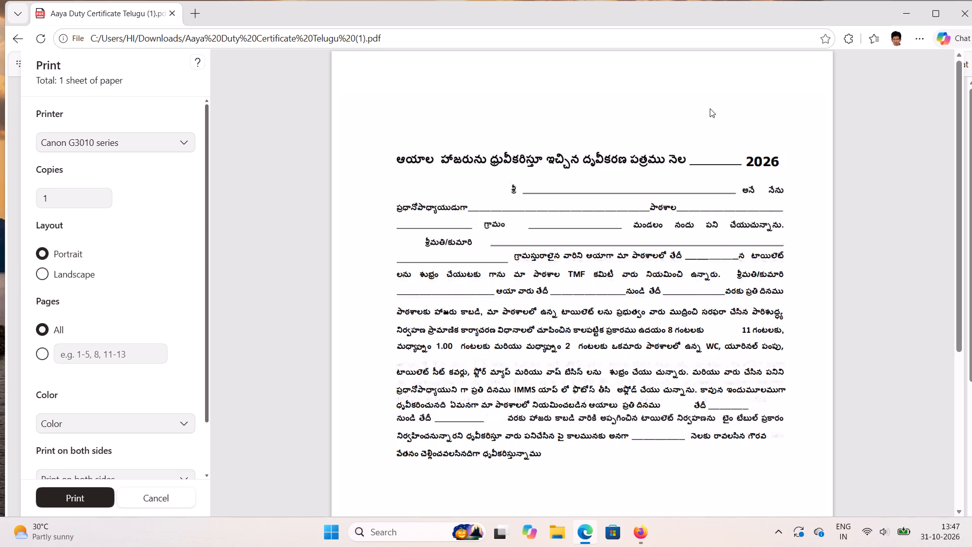
click(89, 493)
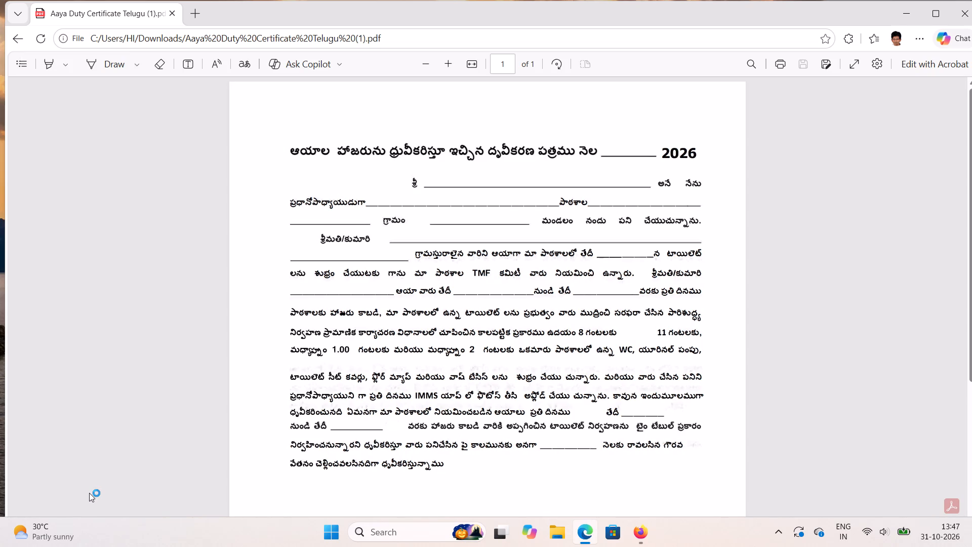
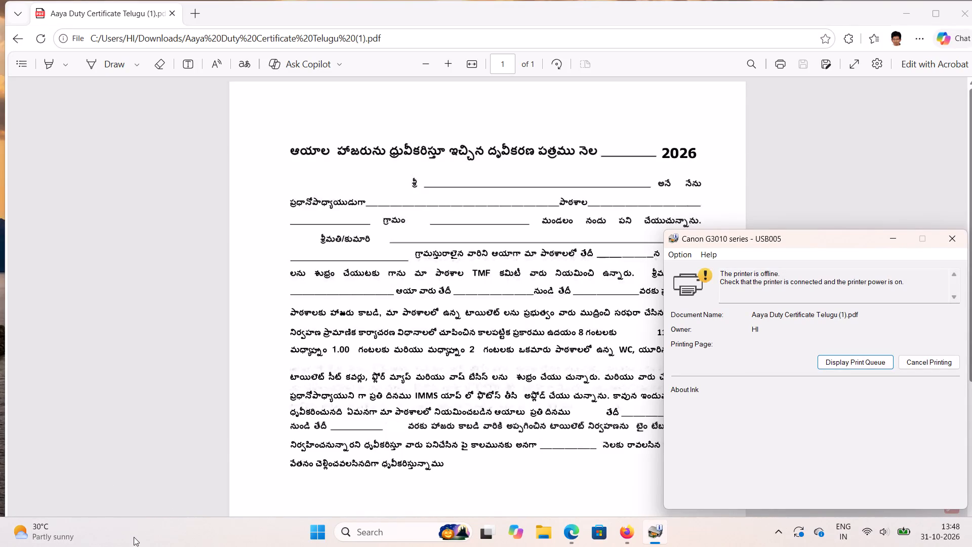
Cancel the Aaya duty certificate print job on the Canon G3010 series printer.
click(915, 356)
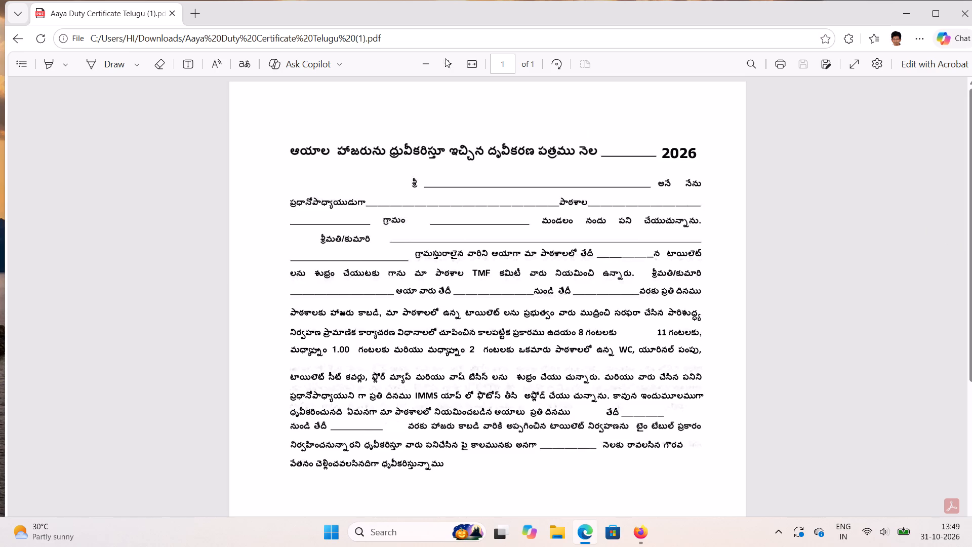
Print one portrait copy of the Aaya duty certificate on the HP LaserJet Tank MFP 260x, with printing on both sides.
click(779, 63)
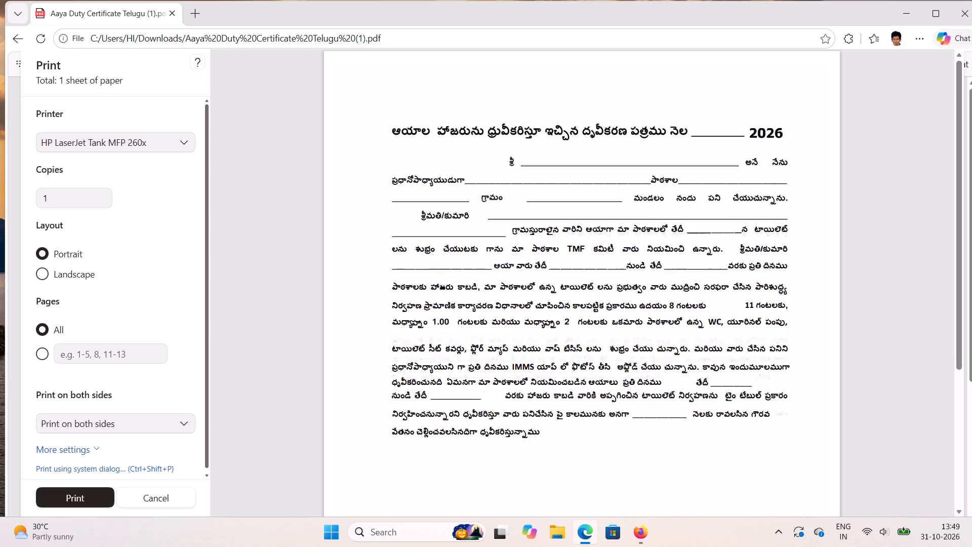
click(92, 500)
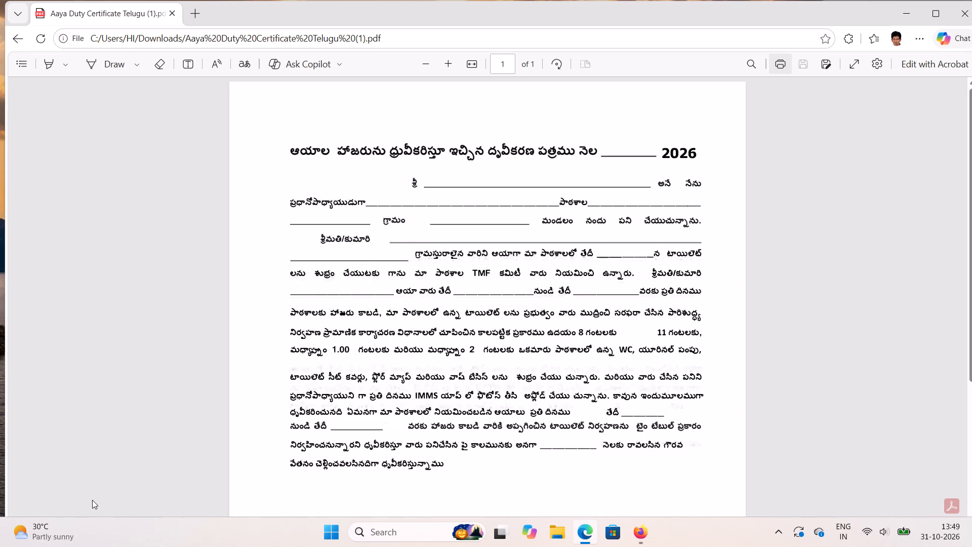